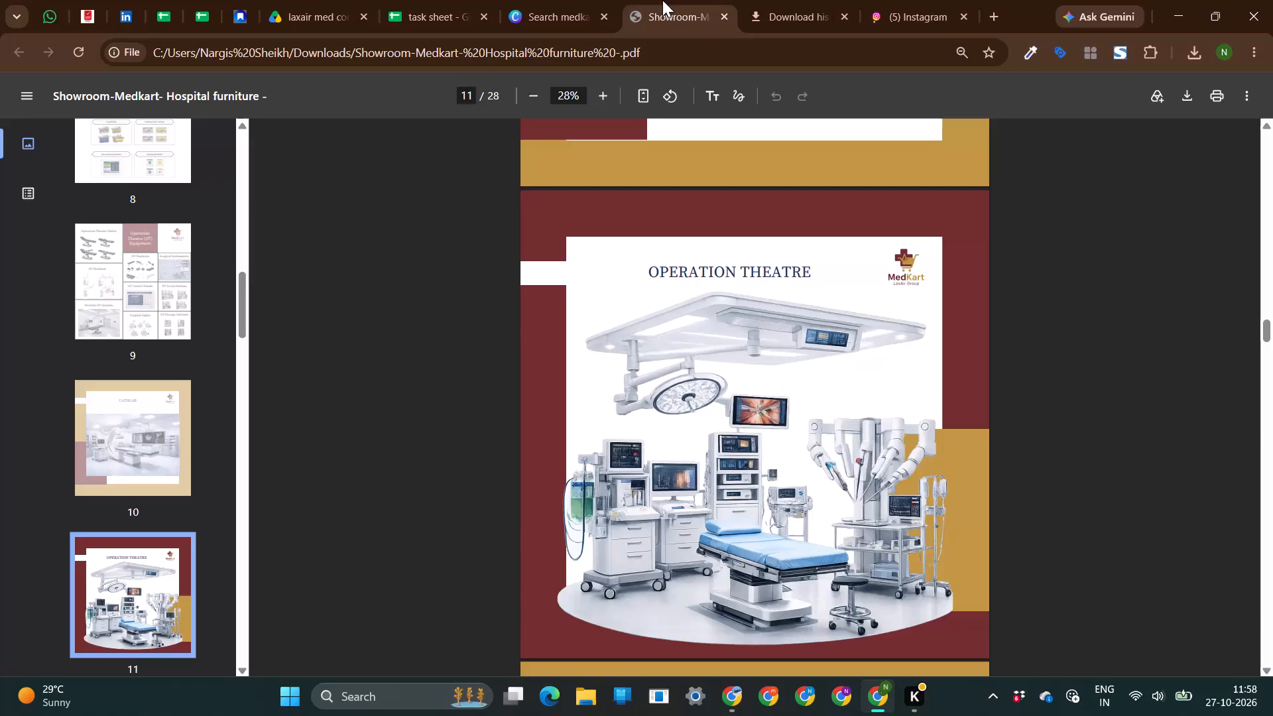
Close the Showroom-Medkart hospital furniture PDF tab and the download history tab.
click(725, 15)
click(725, 15)
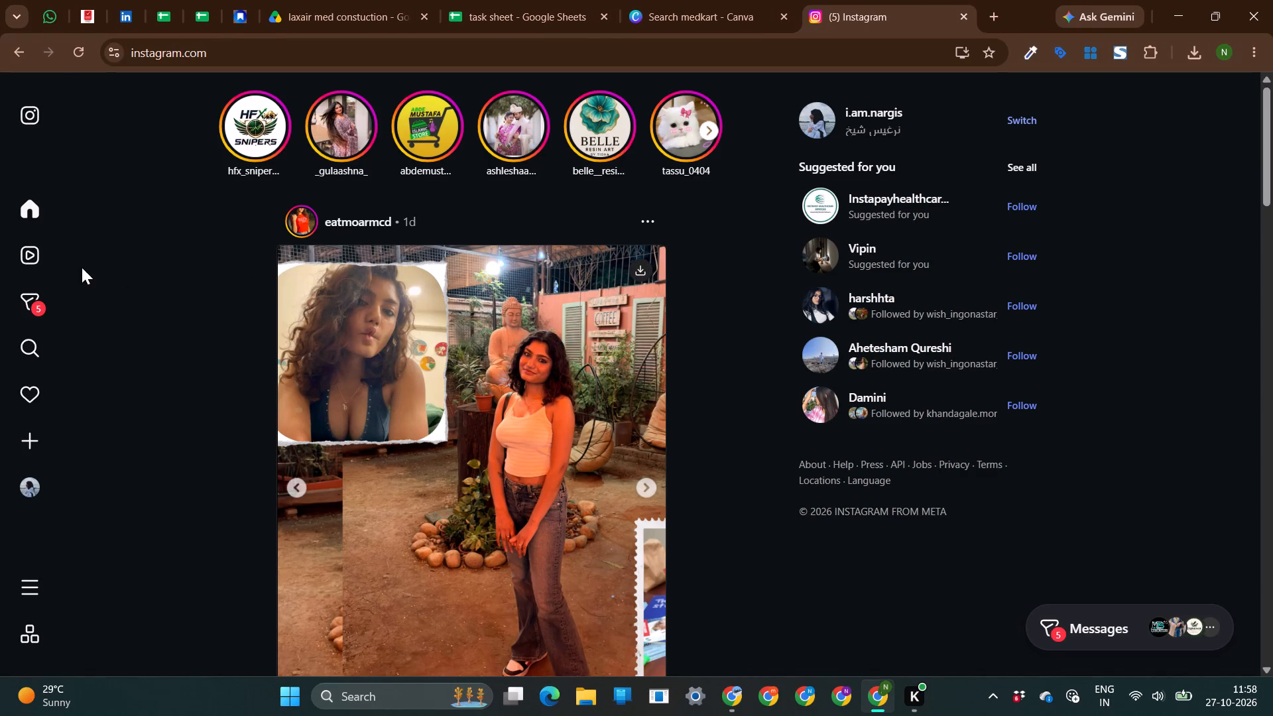
Open Instagram's search page and get the search field ready for a query.
click(31, 282)
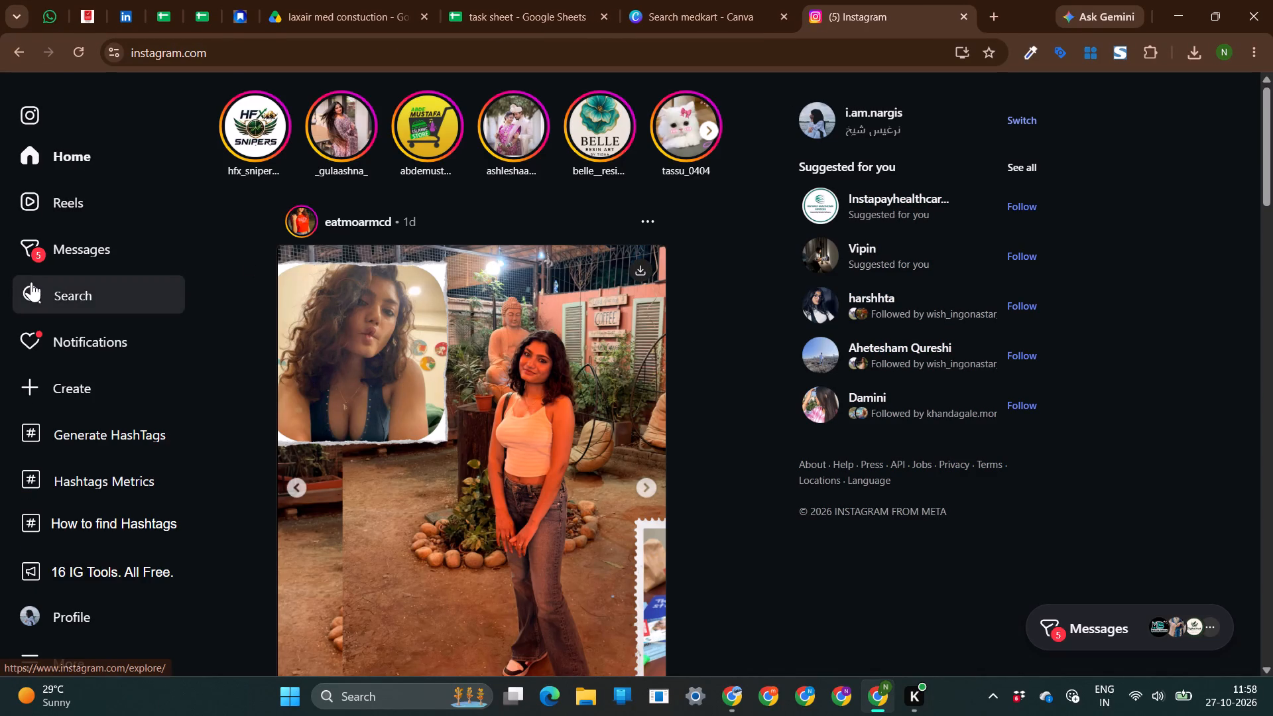
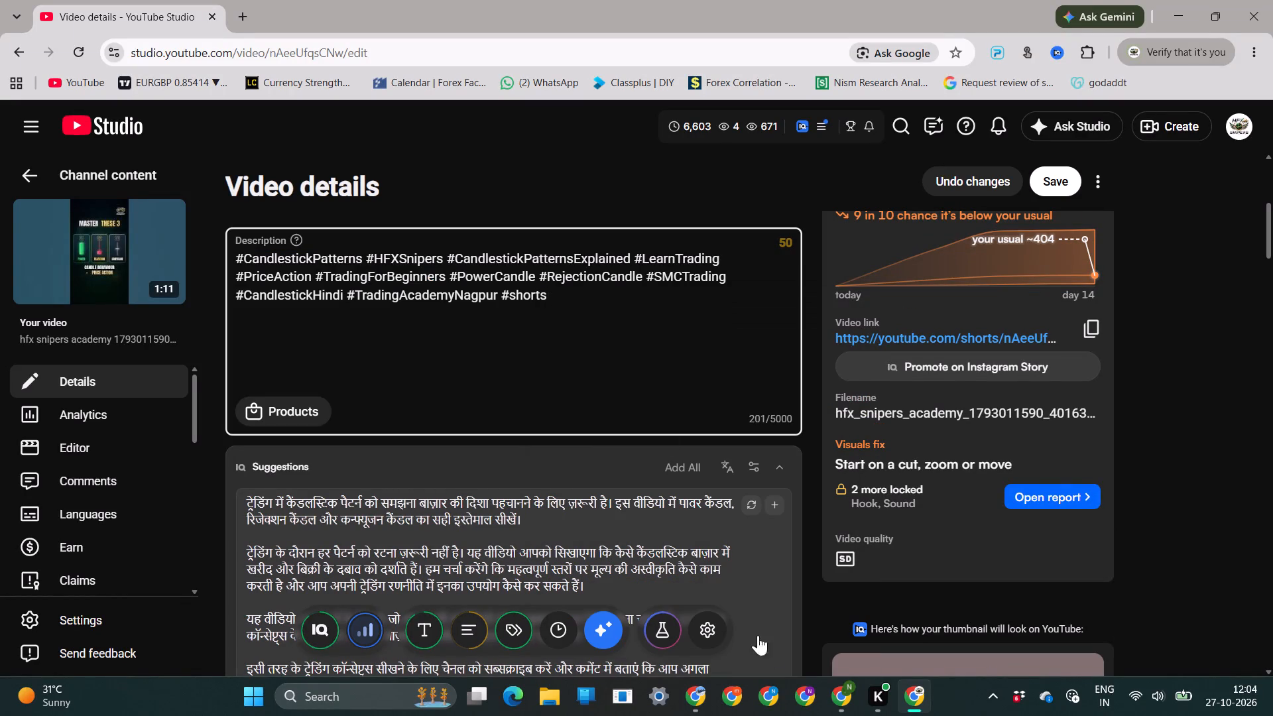
Copy the extra hashtags, #ConfusionCandle to #TradingShorts, from the Claude chat and append them to the description, ending with the suggested #tradingshorts.
click(844, 703)
scroll(724, 564, down, 2)
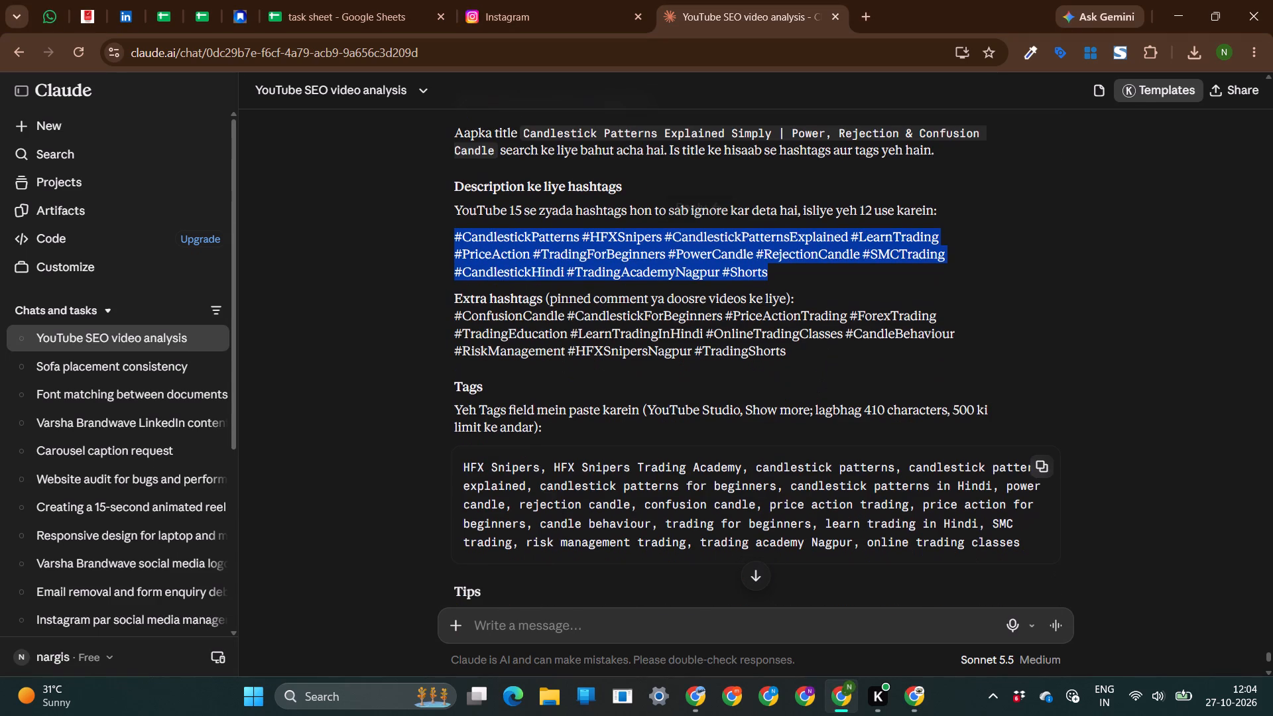
drag(794, 357, 450, 311)
key(ctrl+c)
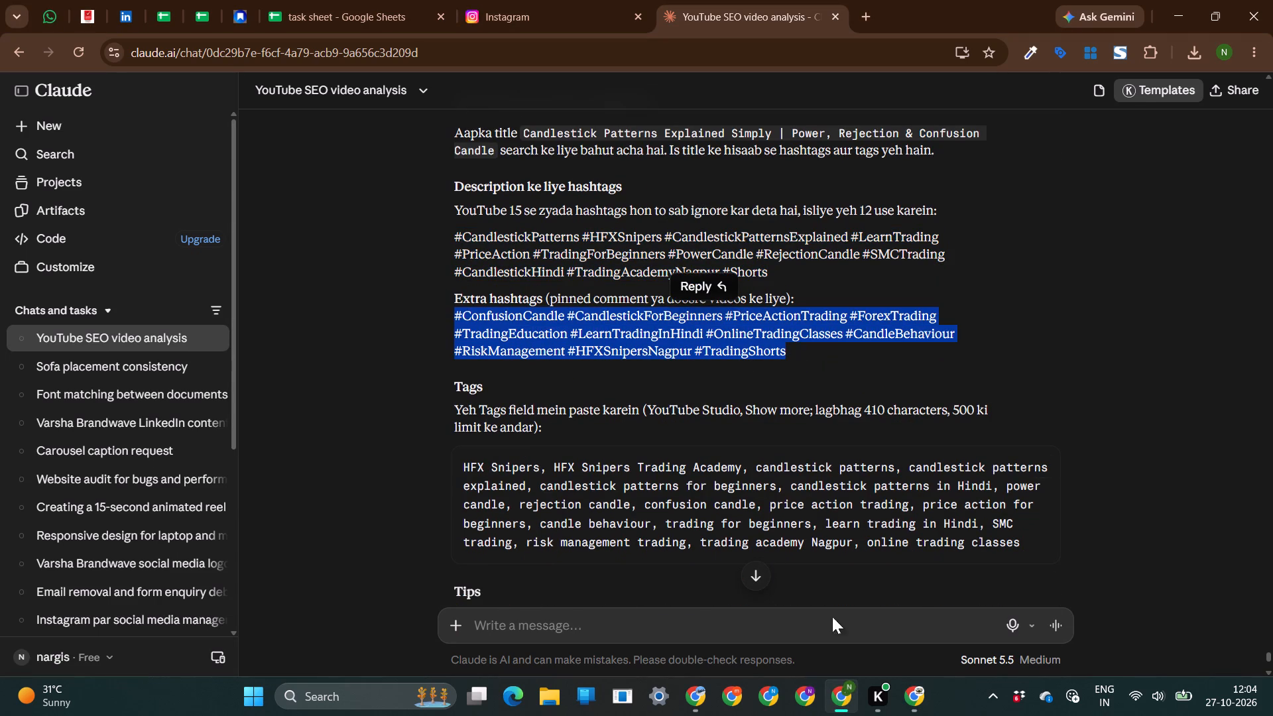
click(905, 703)
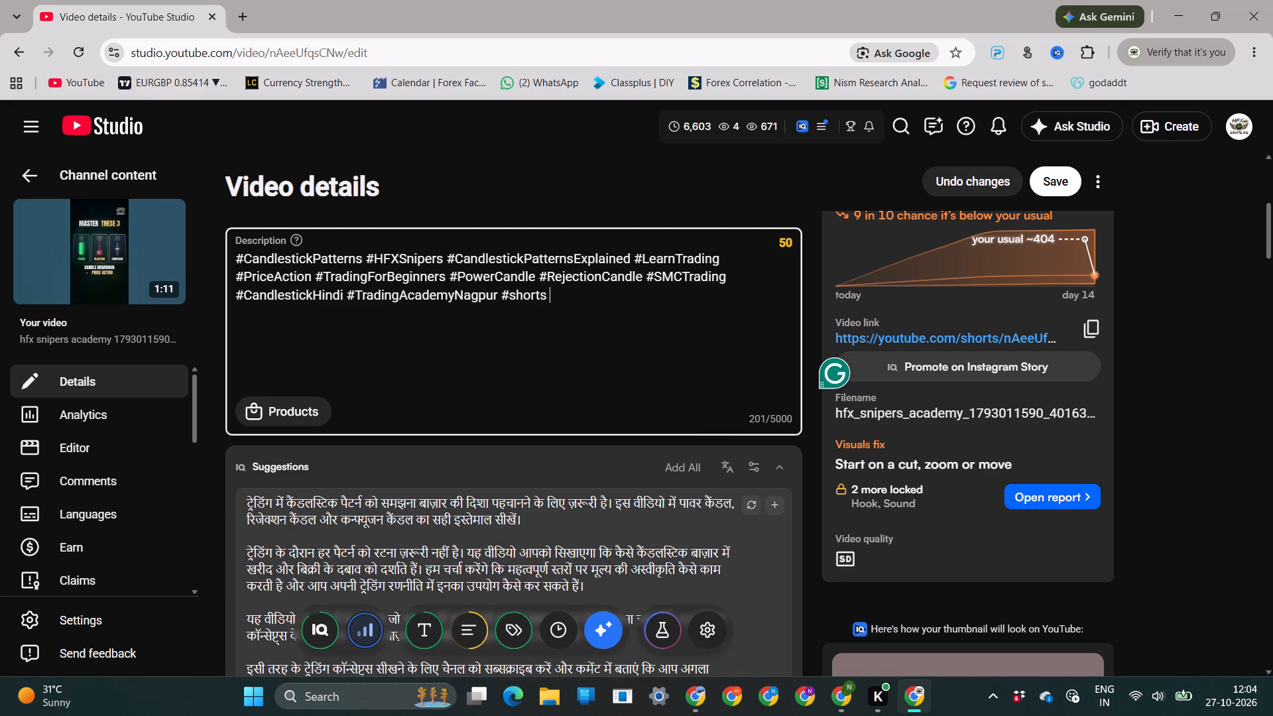
key(ctrl+v)
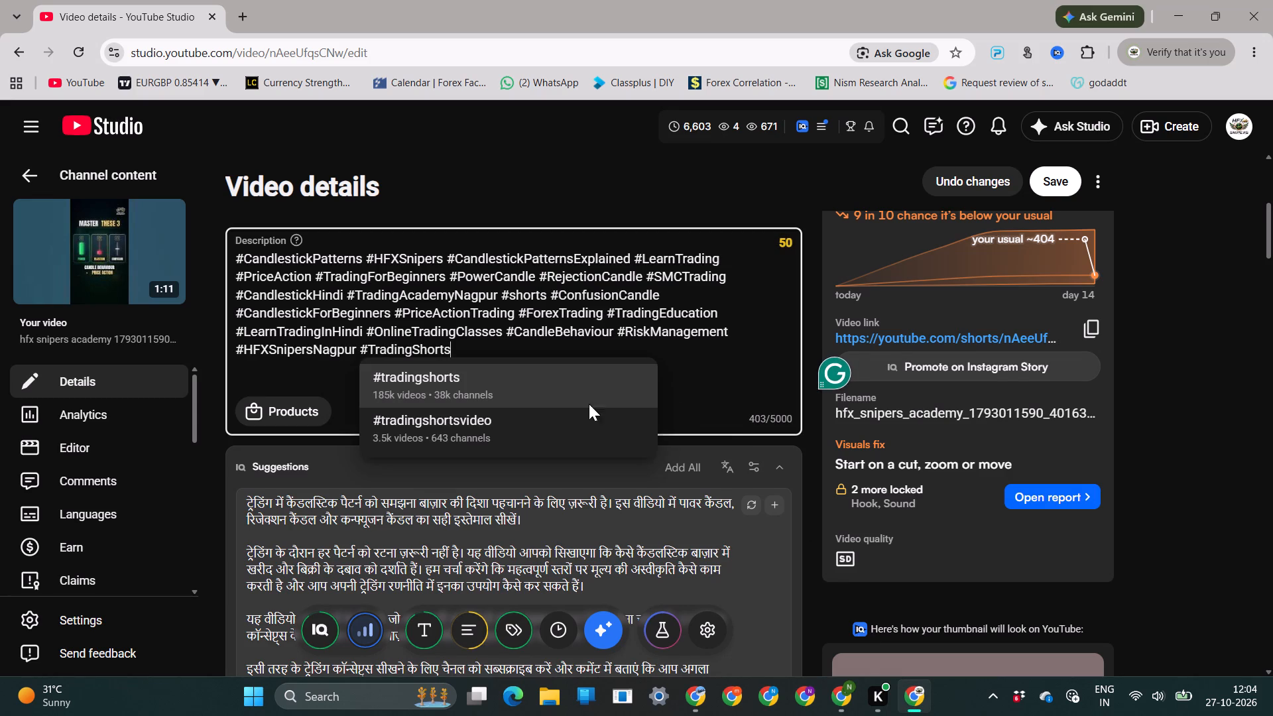
click(562, 387)
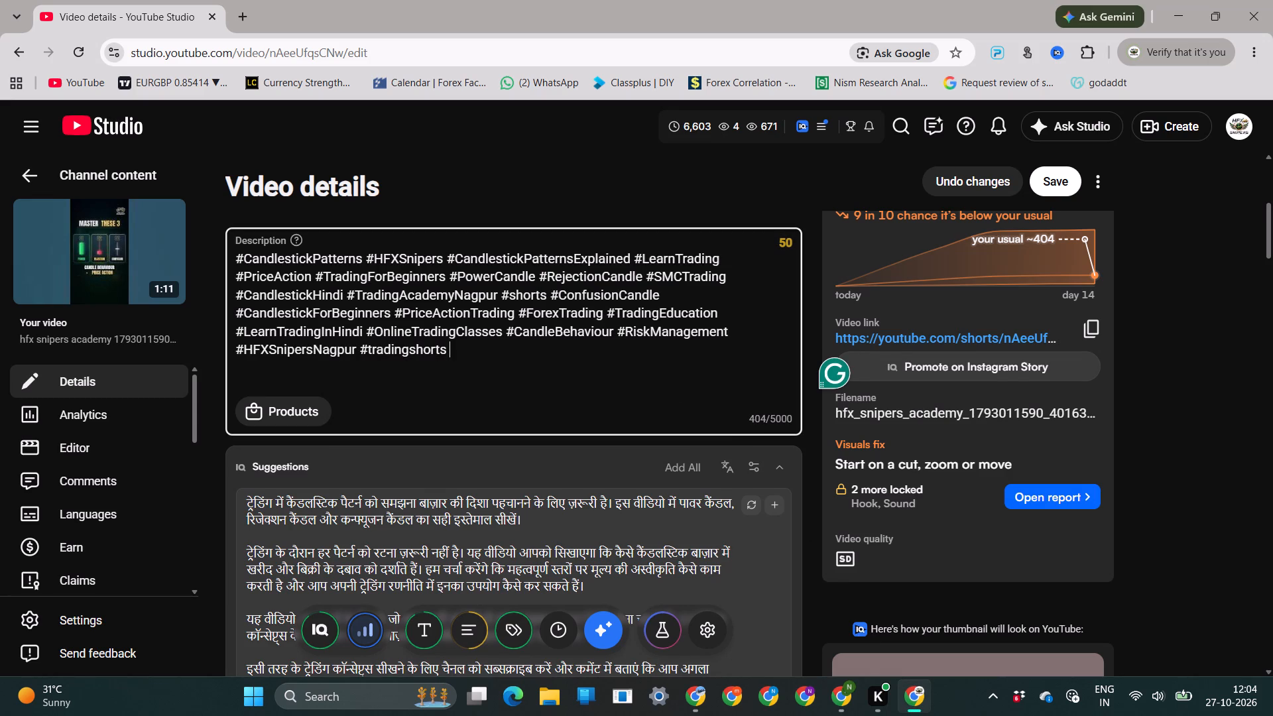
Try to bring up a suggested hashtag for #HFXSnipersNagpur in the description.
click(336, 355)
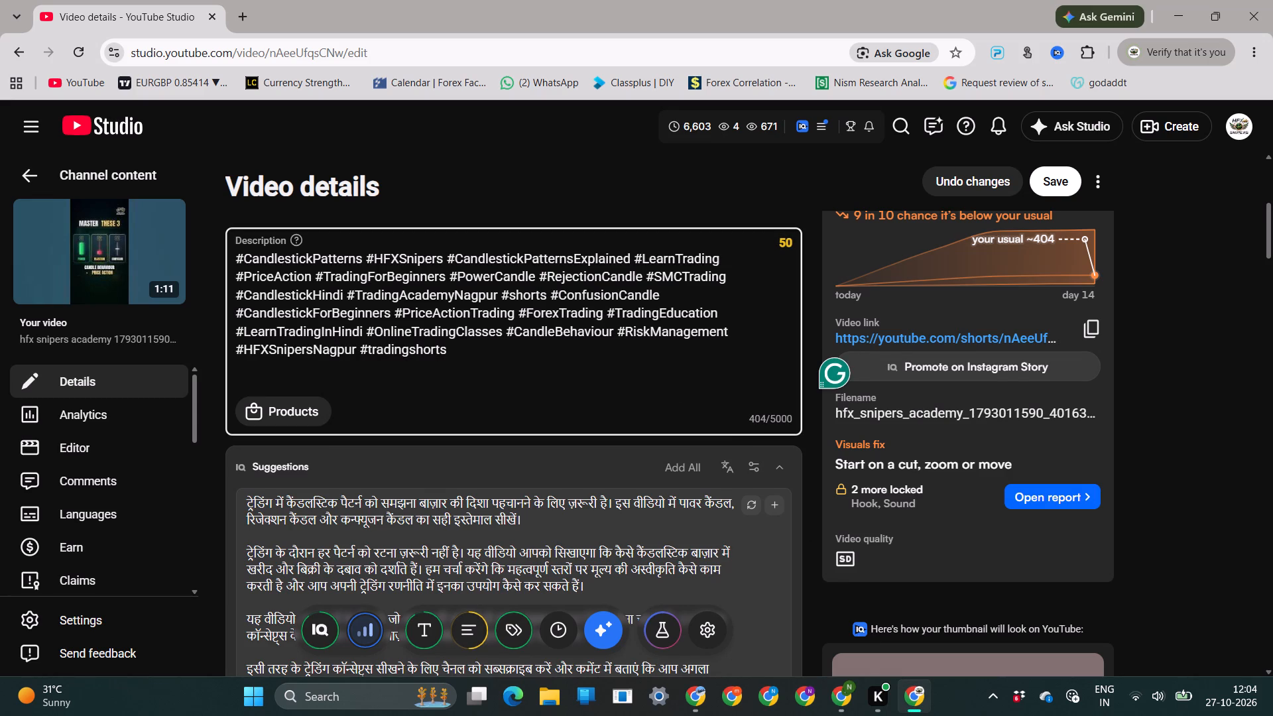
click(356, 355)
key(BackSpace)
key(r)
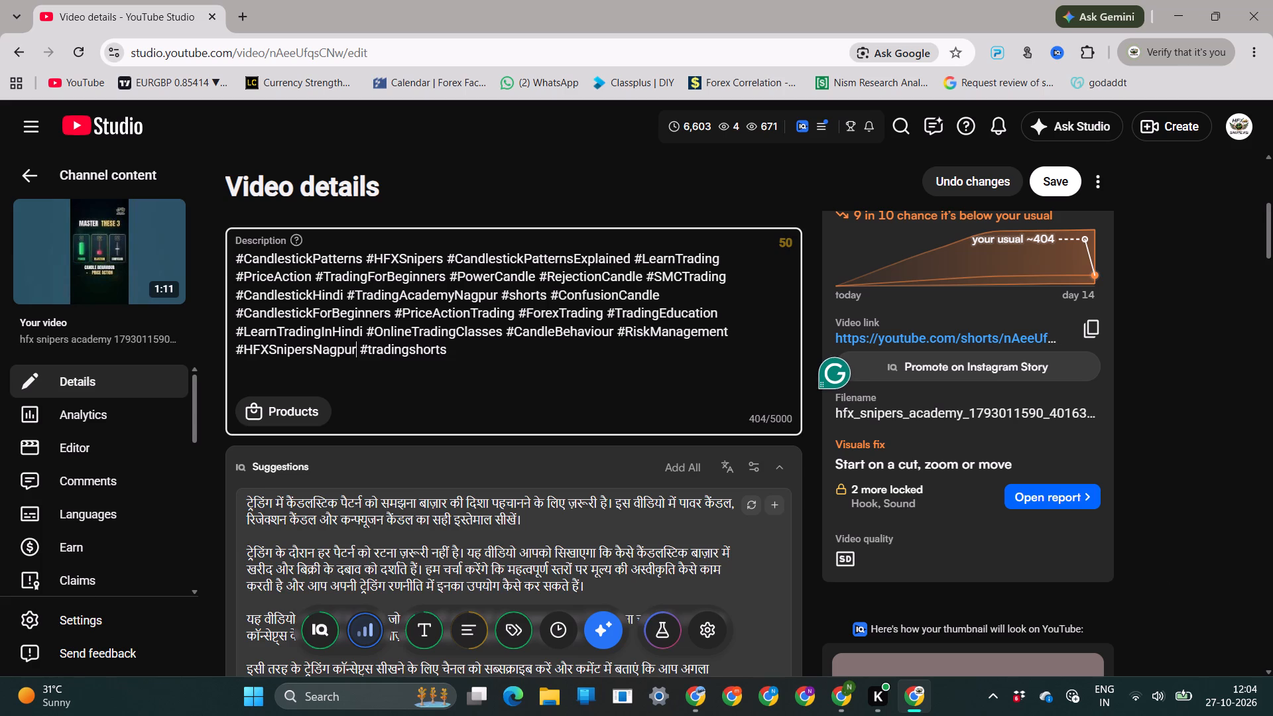
Replace #CandlestickPatterns at the start of the description with the suggested #candlestickpatterns.
click(362, 258)
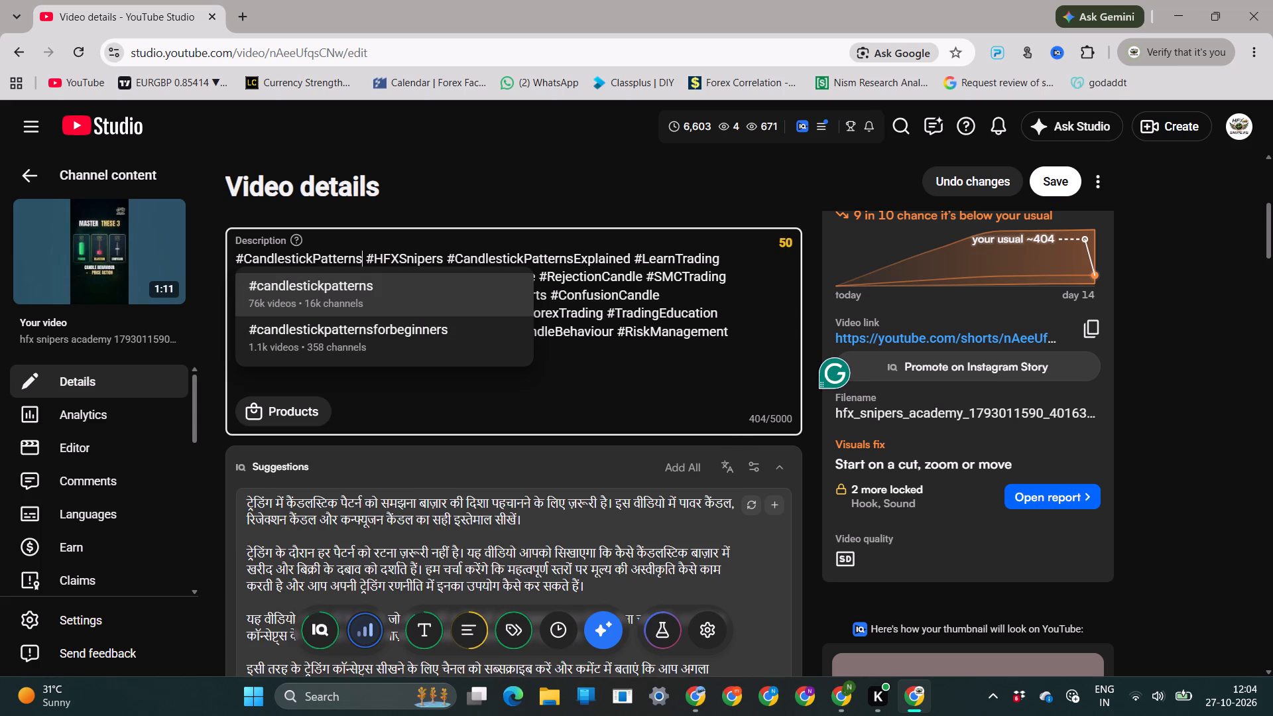
click(442, 300)
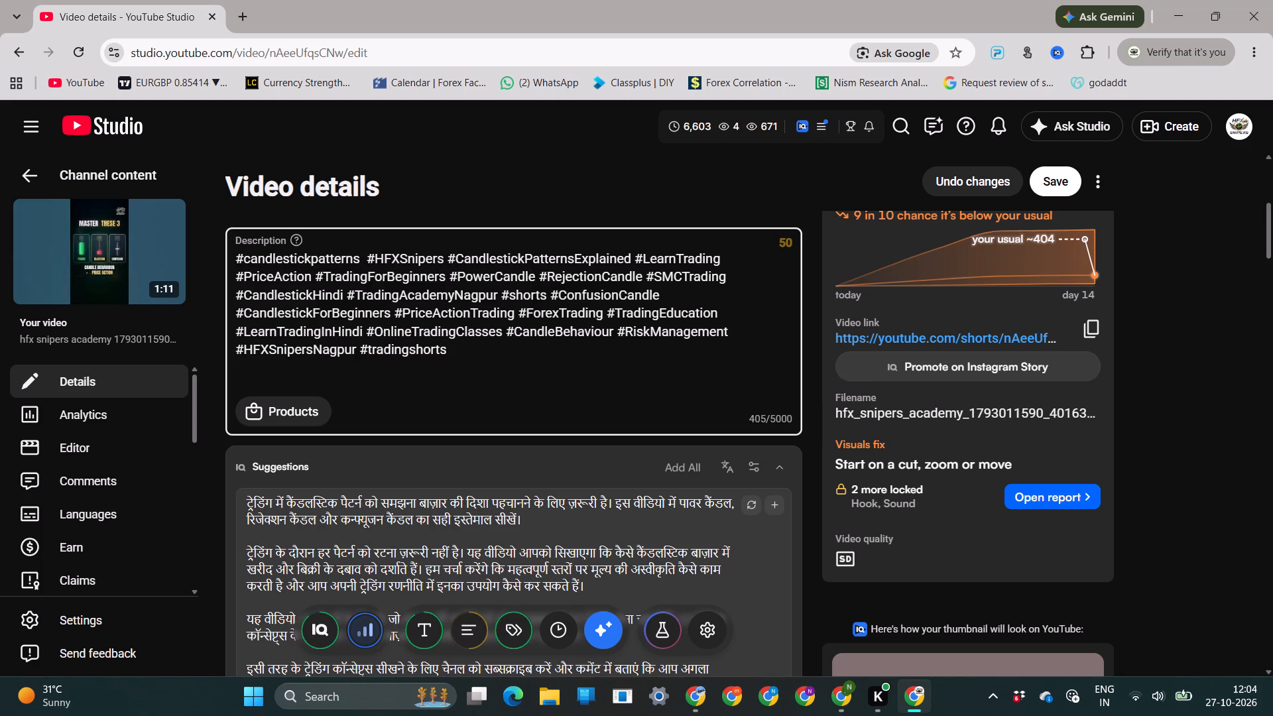
Remove #HFXSnipers from the description and complete the first hashtag with the suggested #candlestickpatterns.
click(417, 254)
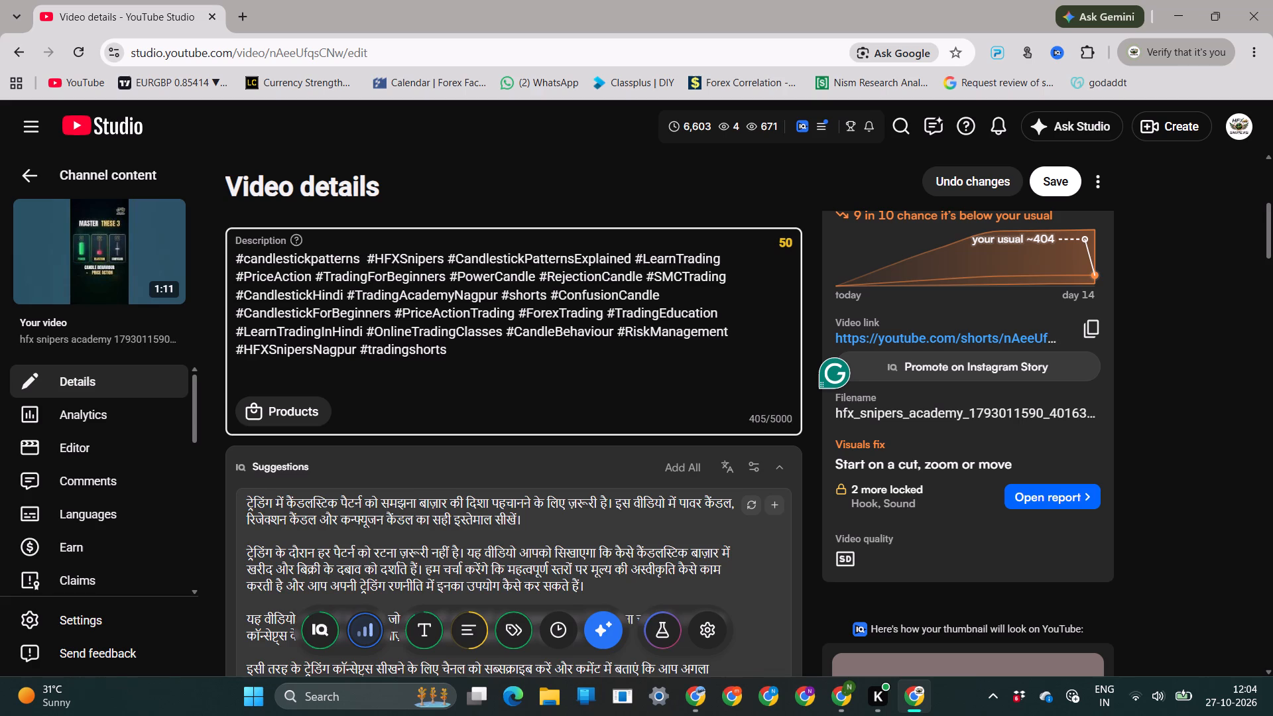
click(443, 259)
key(BackSpace)
key(BackSpace)
key(BackSpace)
key(BackSpace)
key(BackSpace)
key(BackSpace)
key(BackSpace)
key(BackSpace)
key(BackSpace)
key(BackSpace)
key(BackSpace)
key(BackSpace)
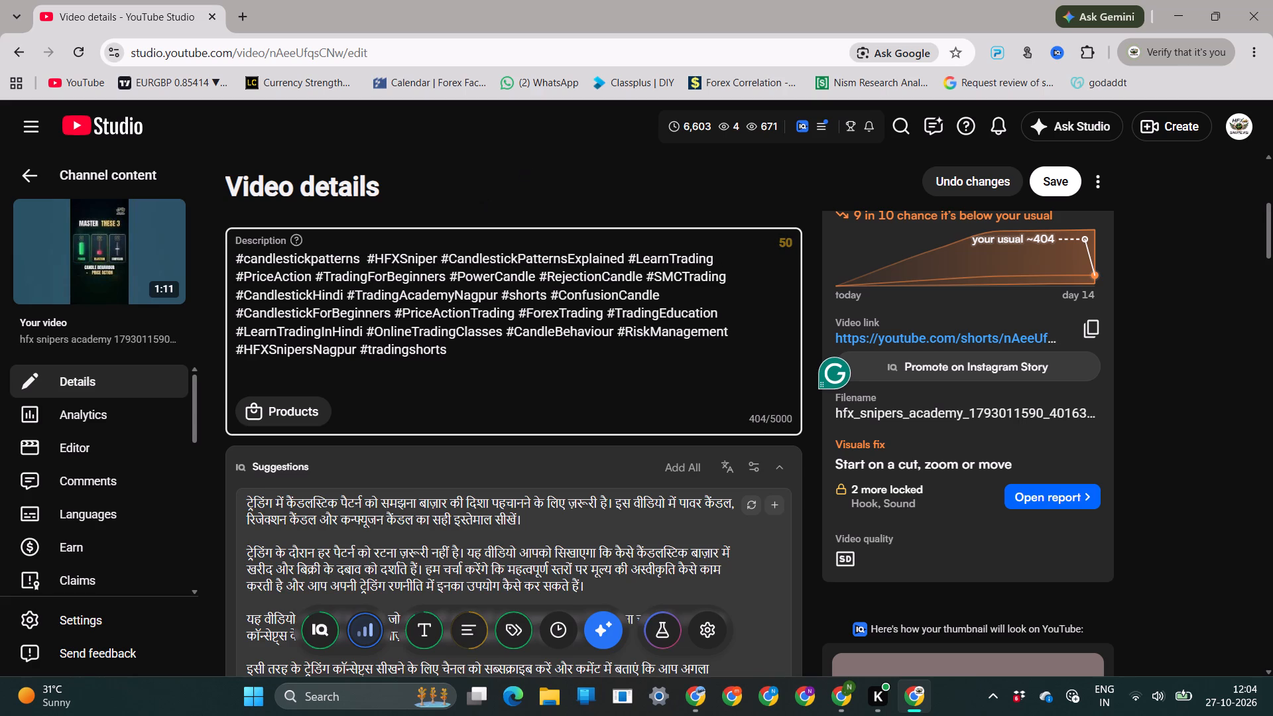
key(BackSpace)
key(BackSpace)
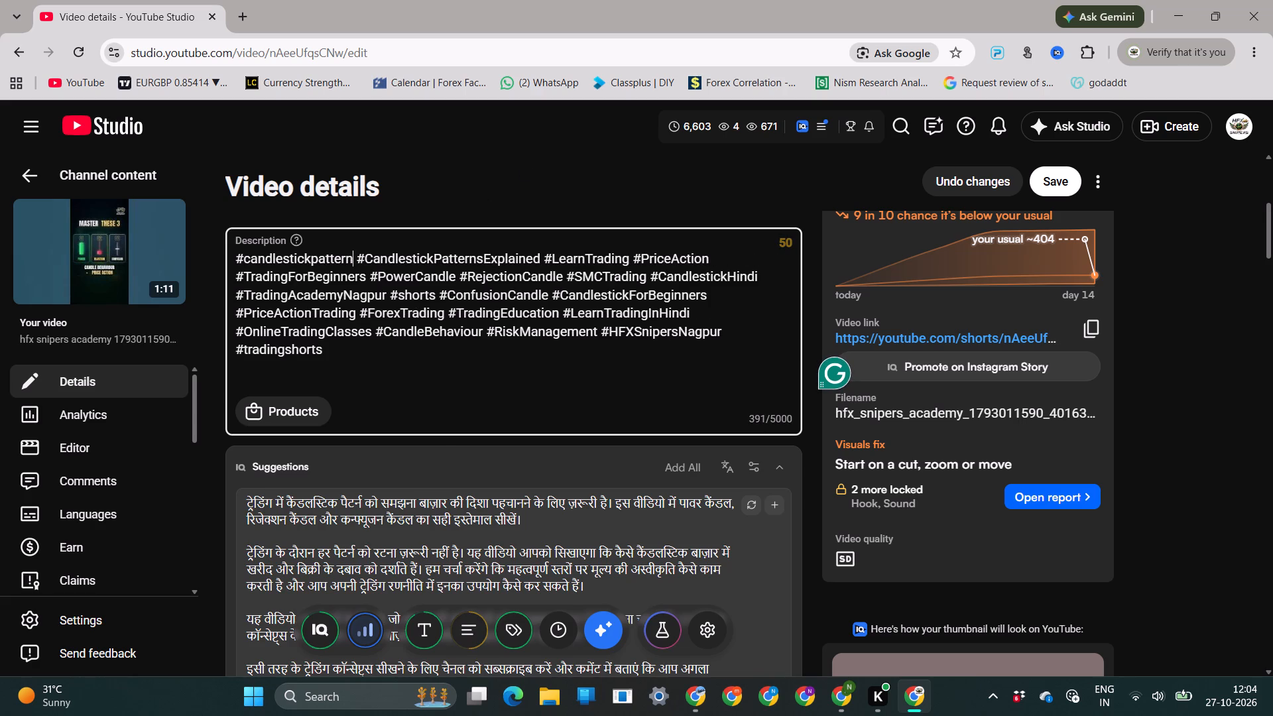
key(s)
key(BackSpace)
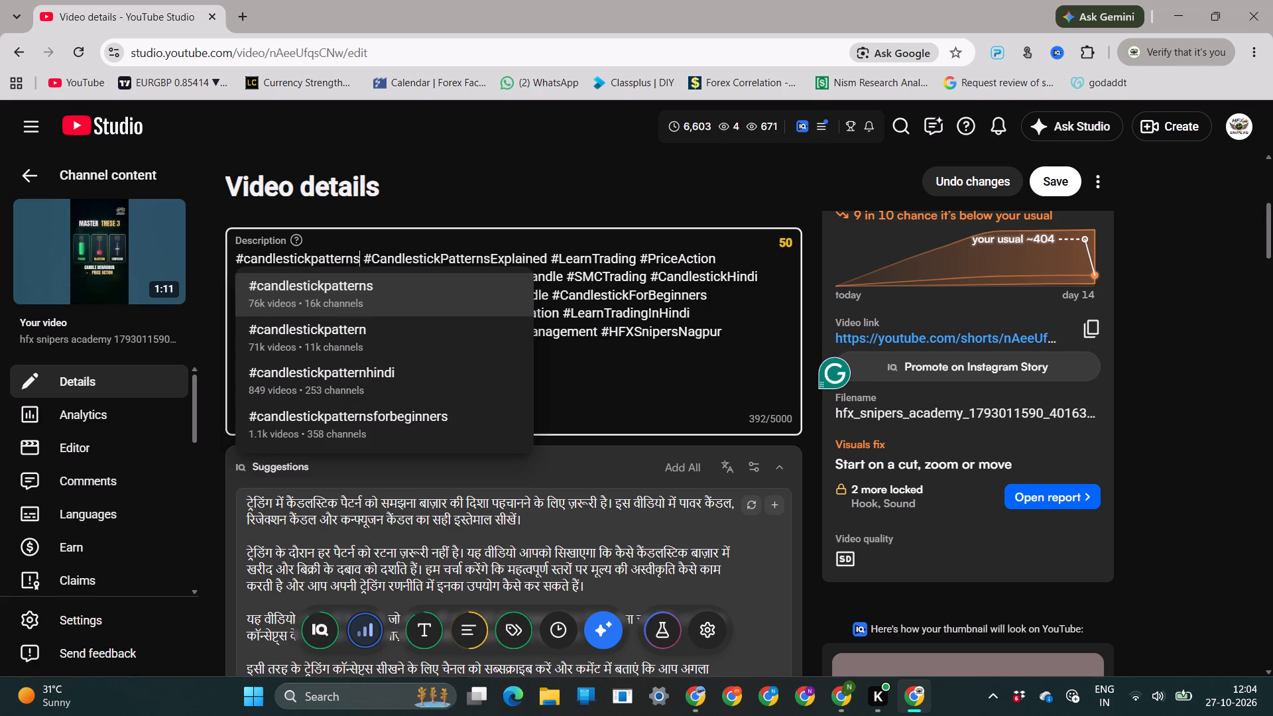
click(424, 292)
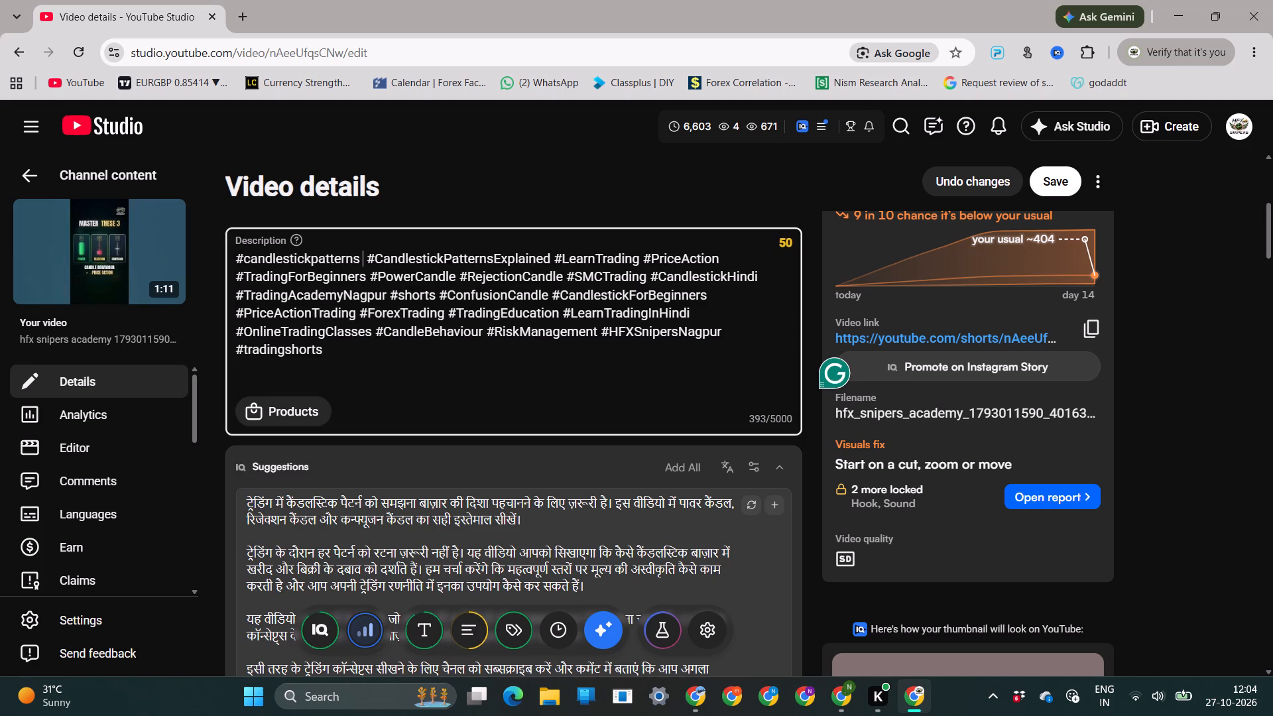
Replace #CandlestickPatternsExplained in the description with the suggested #candlestickpatternsforbeginners.
click(549, 257)
key(BackSpace)
key(BackSpace)
key(BackSpace)
key(BackSpace)
key(BackSpace)
key(BackSpace)
key(BackSpace)
key(BackSpace)
key(BackSpace)
key(BackSpace)
key(BackSpace)
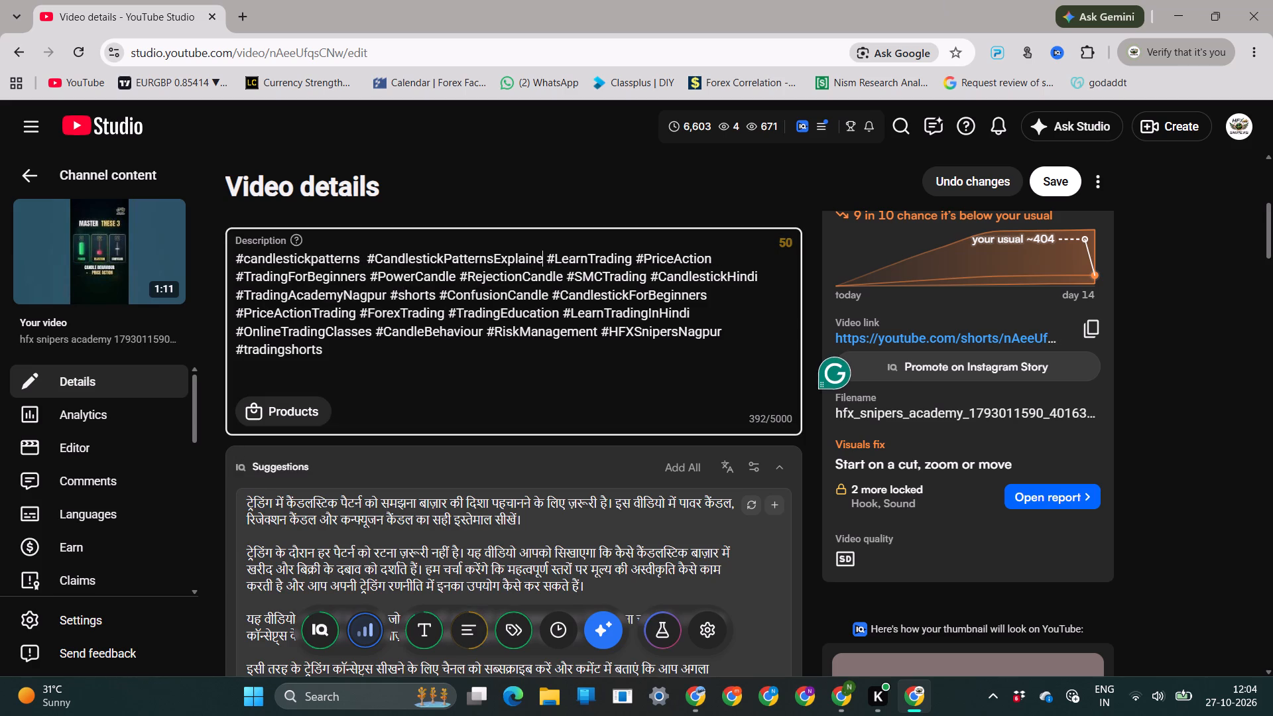
key(BackSpace)
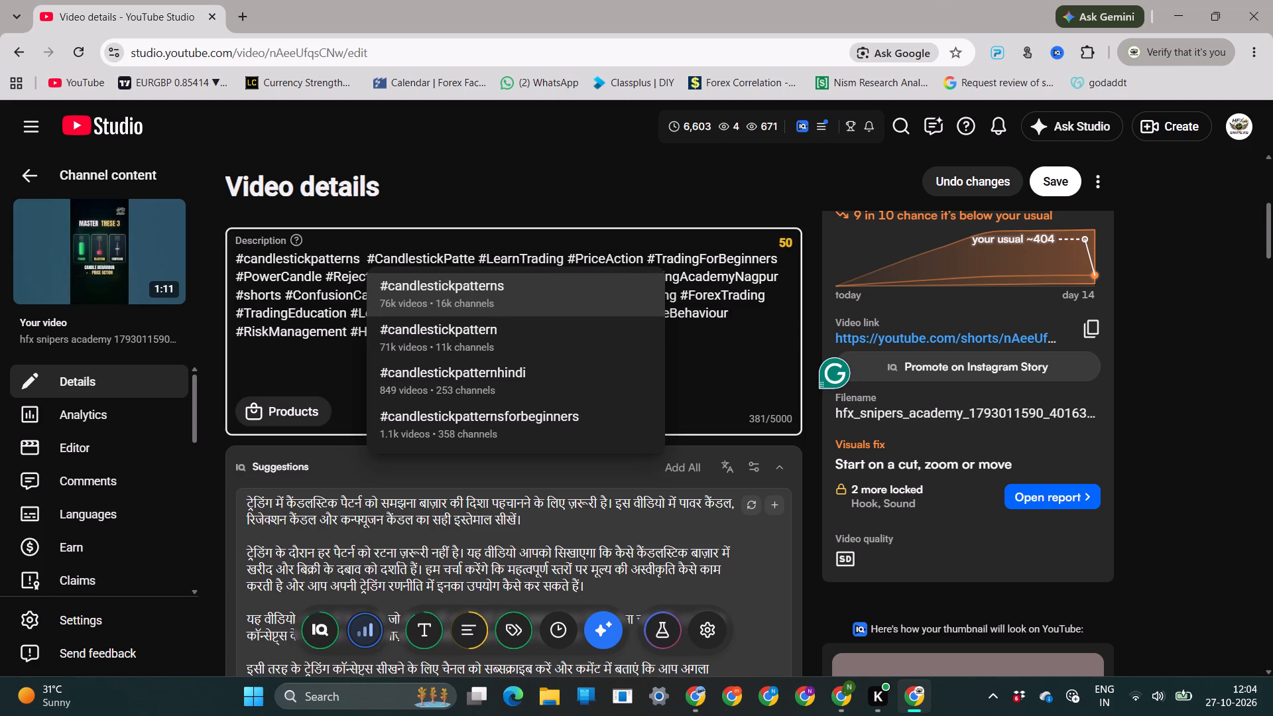
click(513, 424)
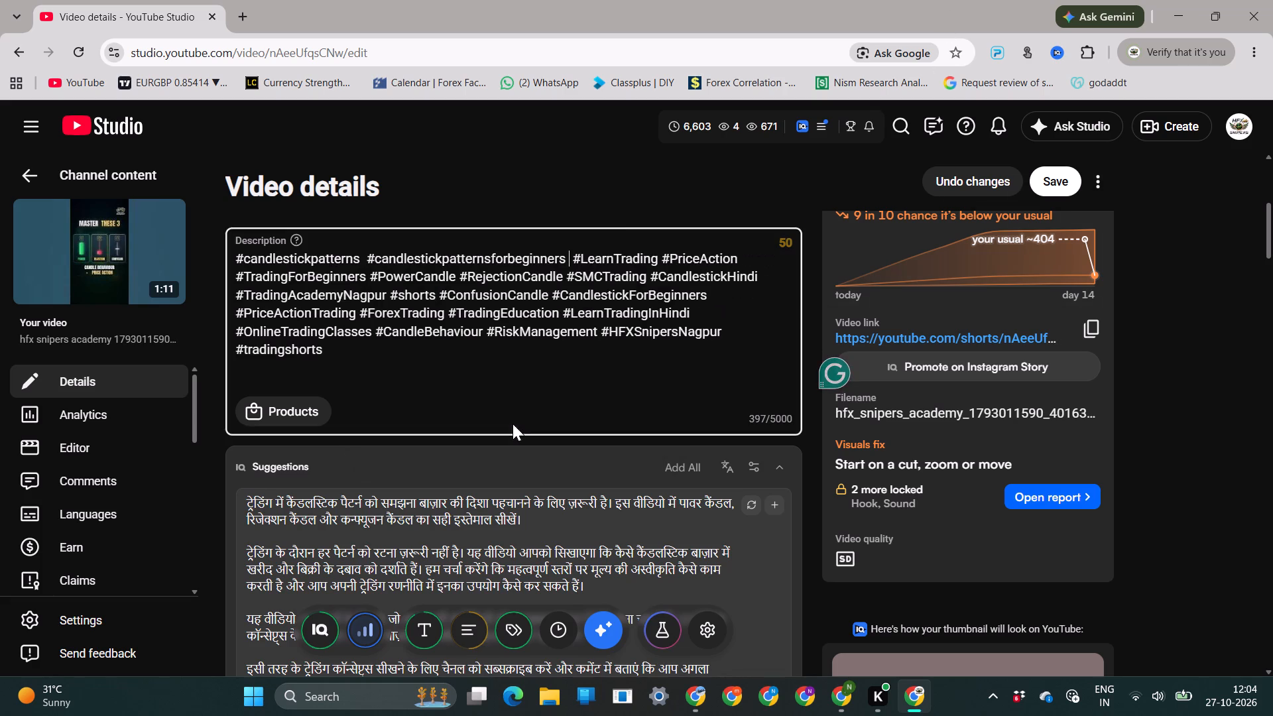
Replace #LearnTrading in the description with the suggested #learntrading hashtag.
click(658, 259)
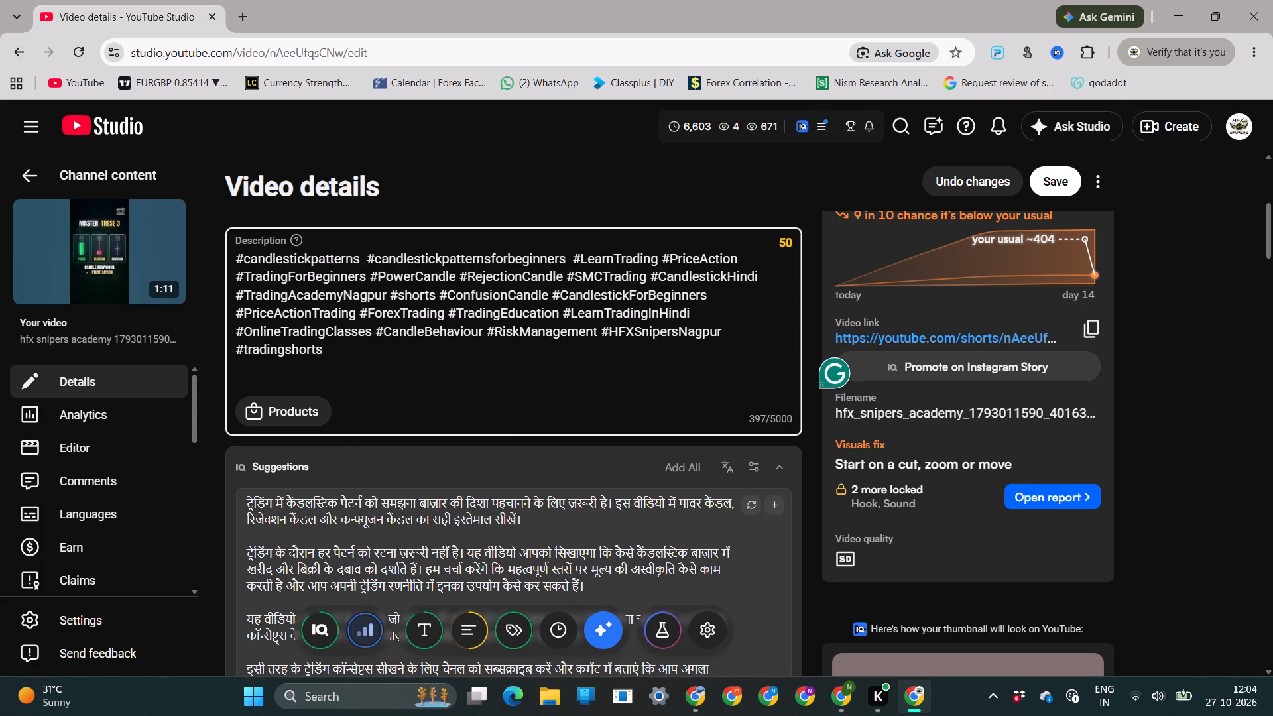
key(BackSpace)
key(g)
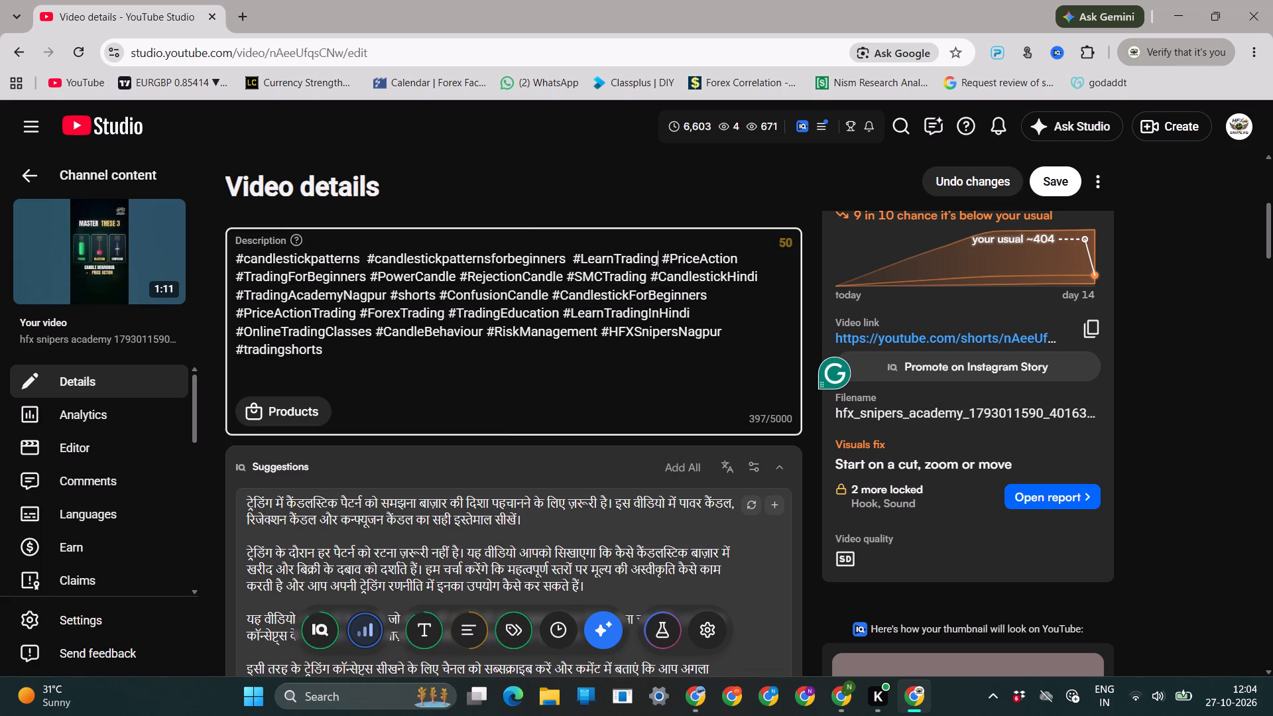
key(BackSpace)
key(BackSpace)
key(BackSpace)
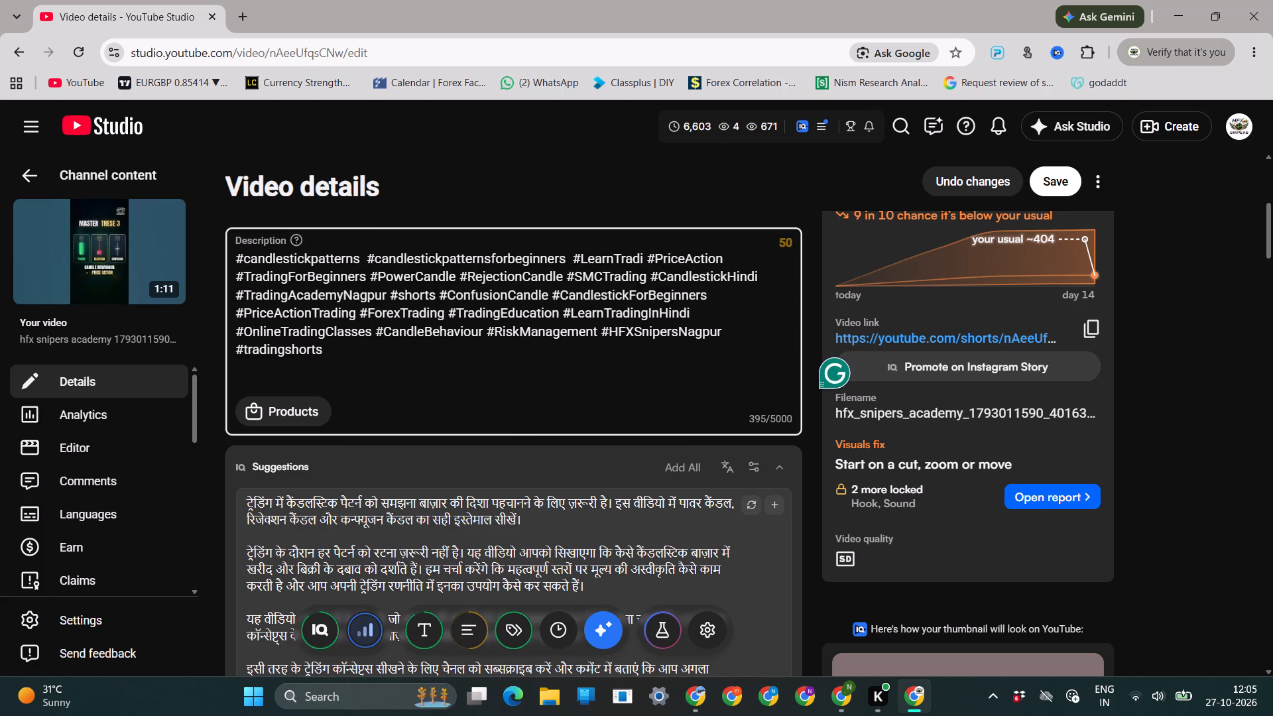
text(ing)
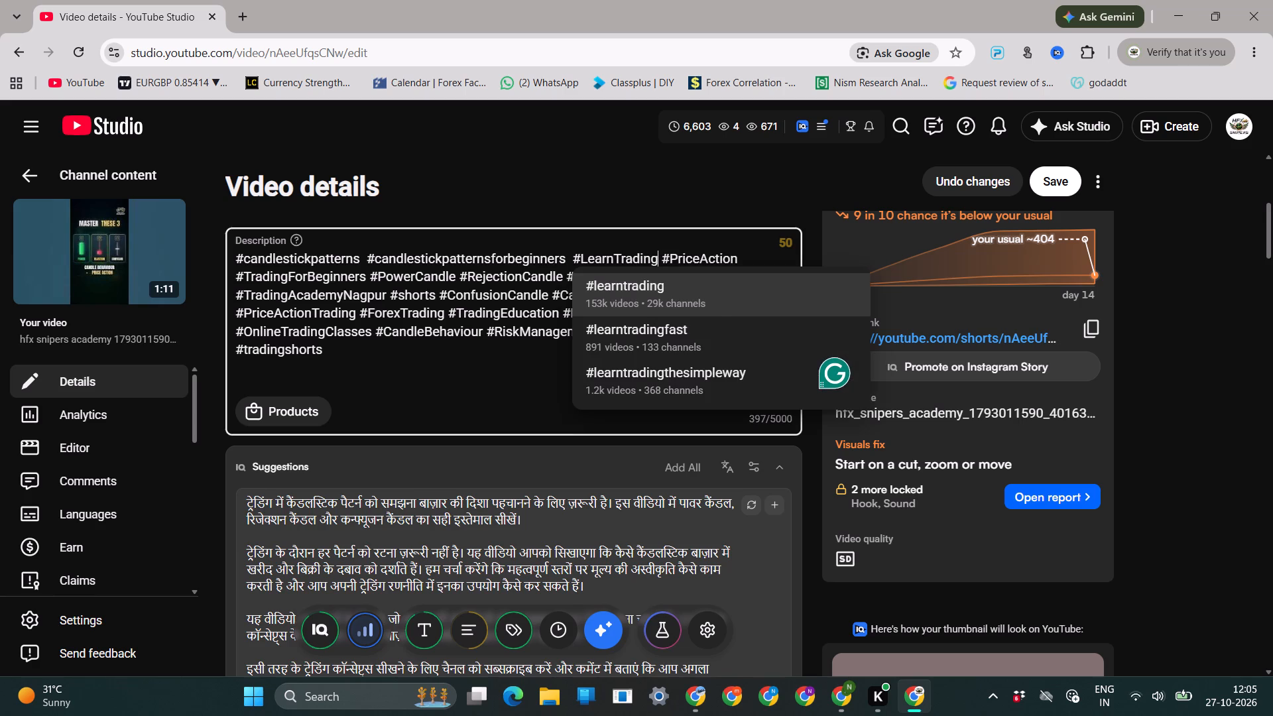
click(688, 314)
Replace #PriceAction in the description with the suggested #priceaction hashtag.
click(737, 261)
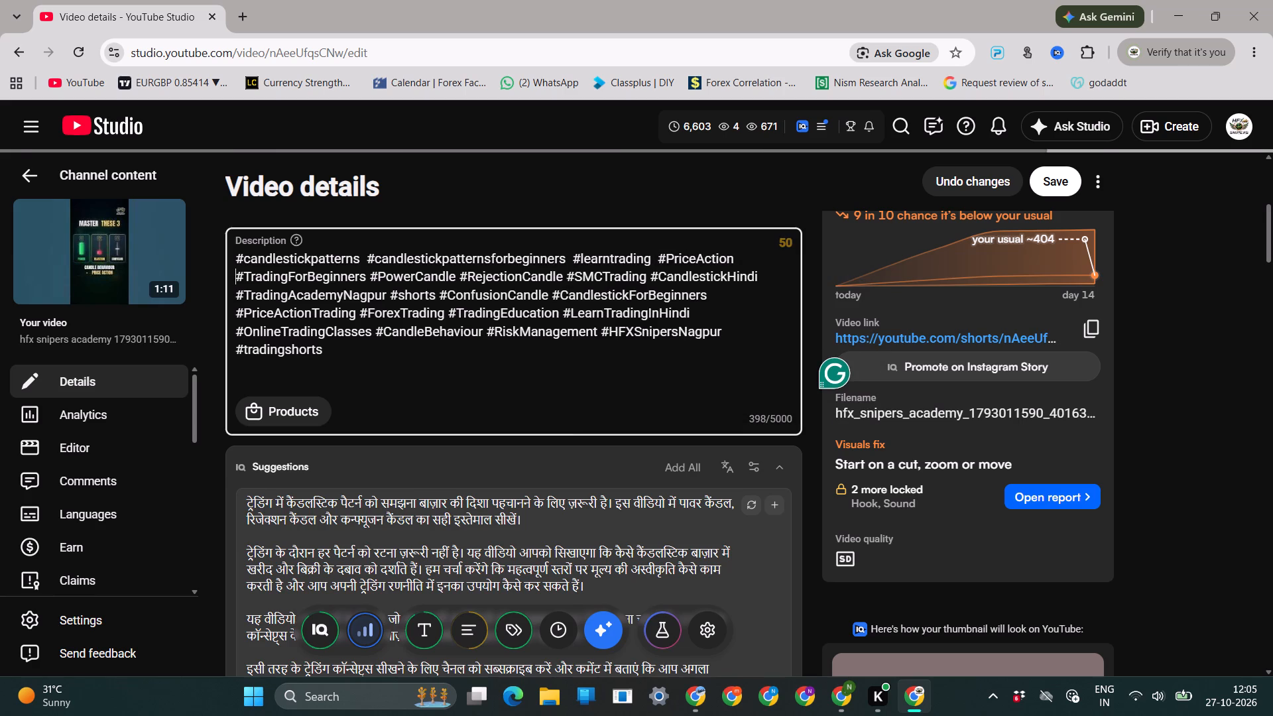
click(732, 260)
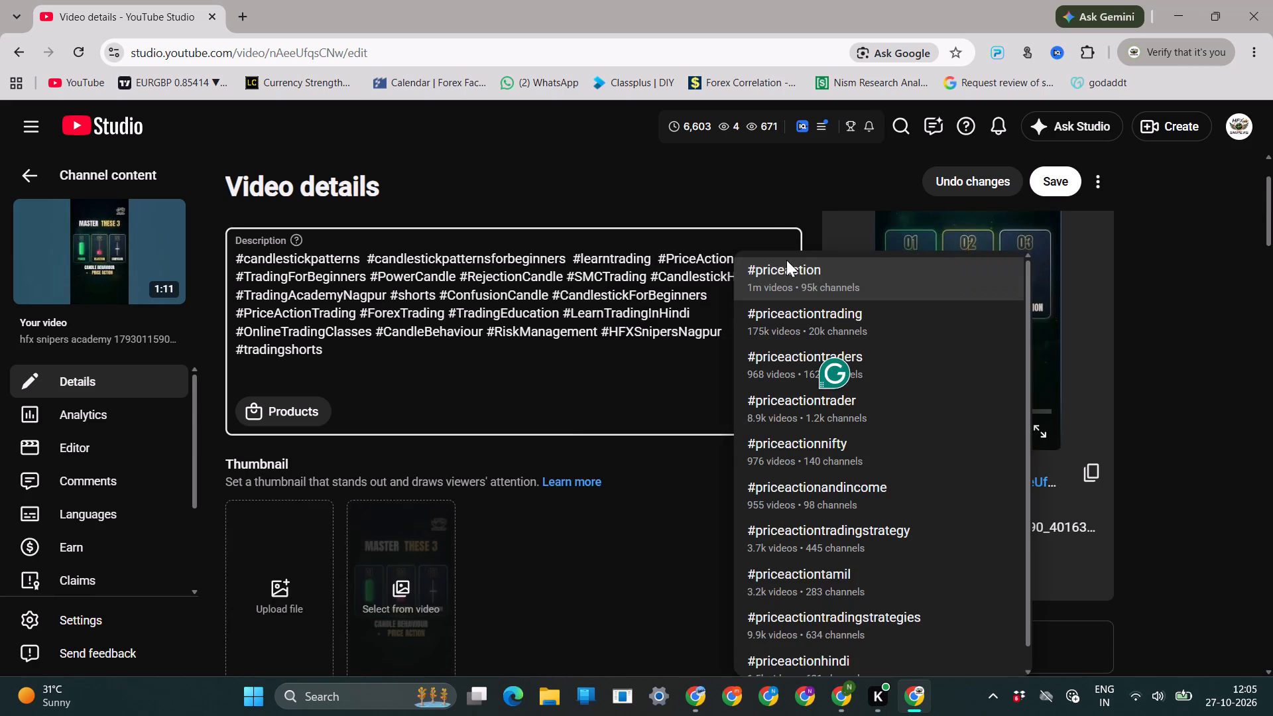
key(BackSpace)
key(n)
click(835, 282)
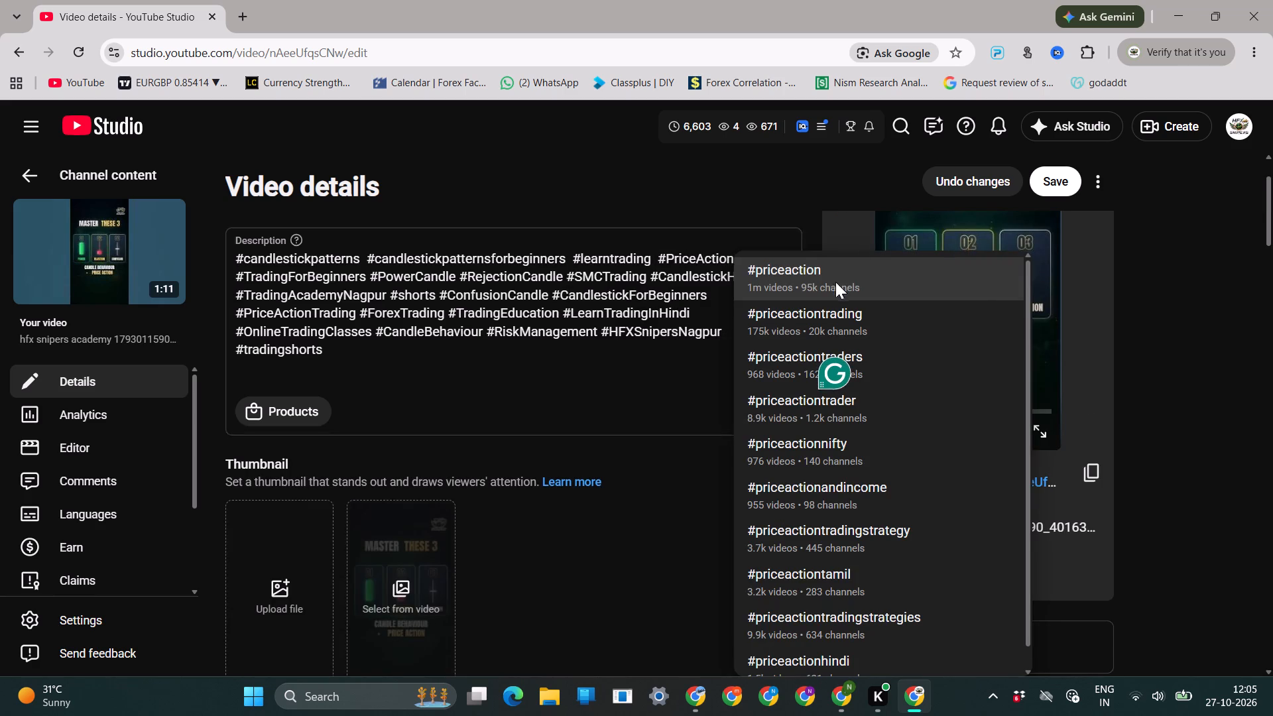
Replace #TradingForBeginners in the description with the suggested #tradingforbeginners hashtag.
click(362, 277)
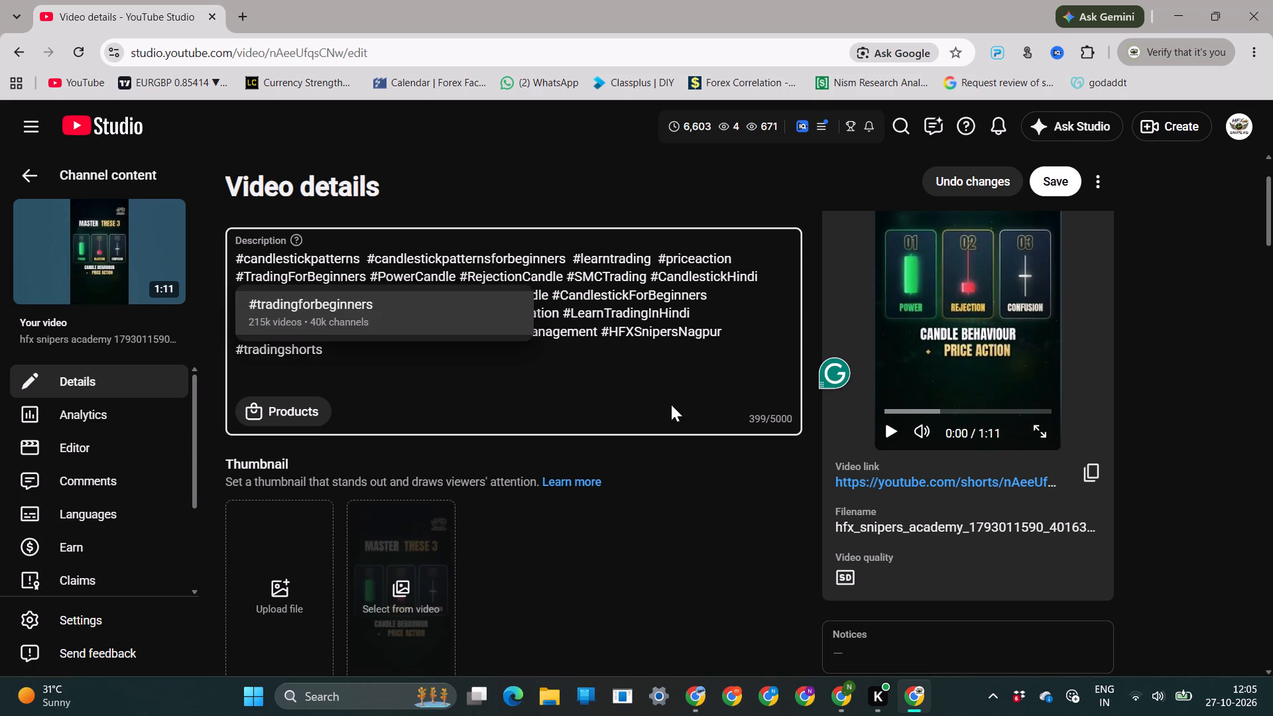
key(Right)
key(BackSpace)
key(s)
click(365, 309)
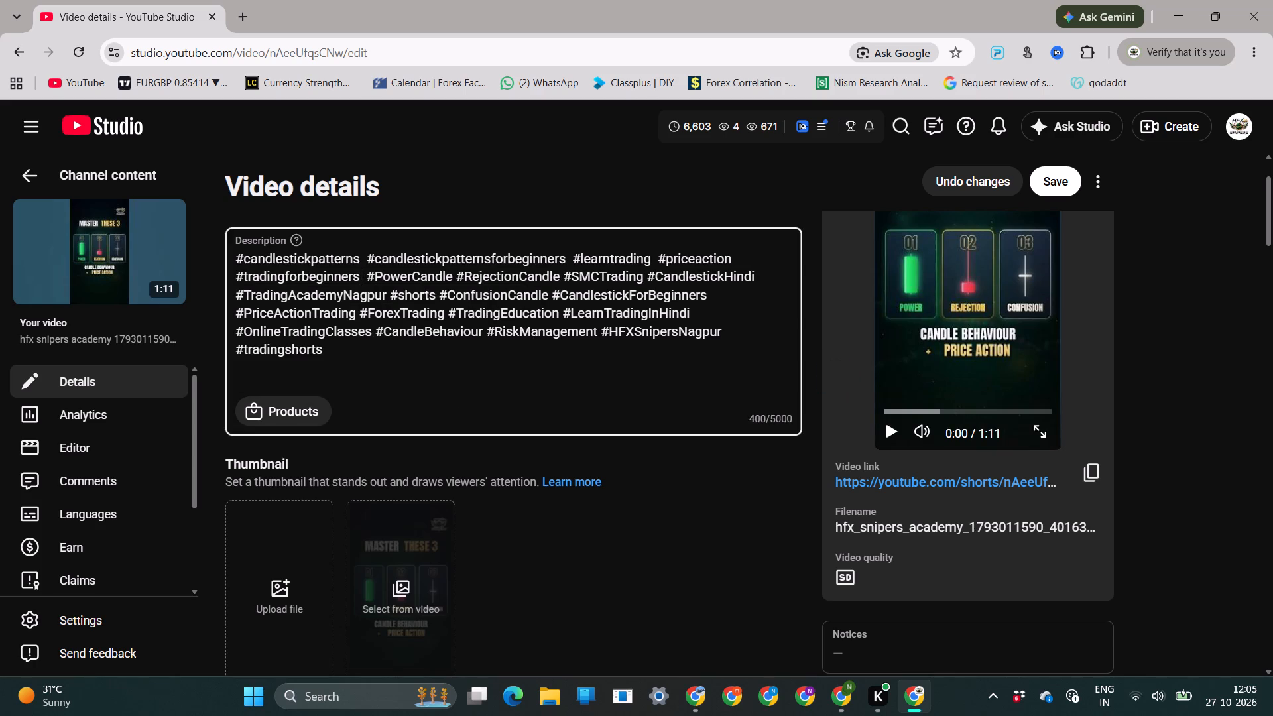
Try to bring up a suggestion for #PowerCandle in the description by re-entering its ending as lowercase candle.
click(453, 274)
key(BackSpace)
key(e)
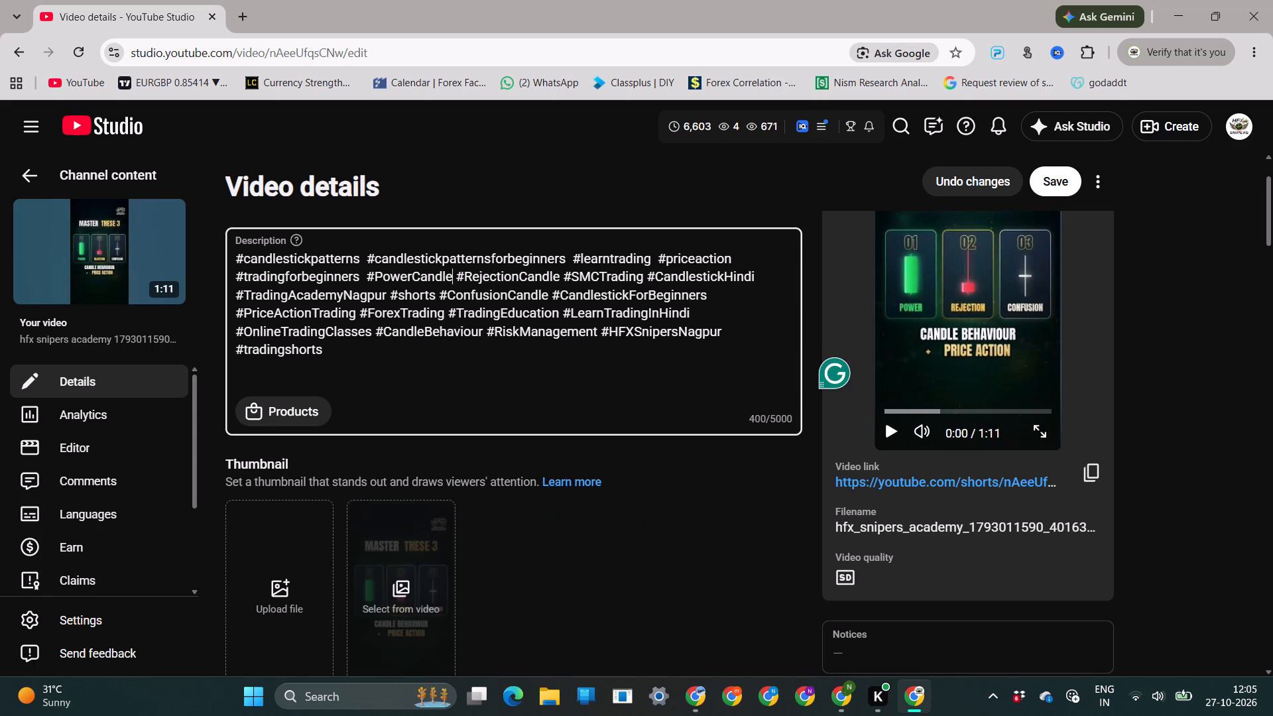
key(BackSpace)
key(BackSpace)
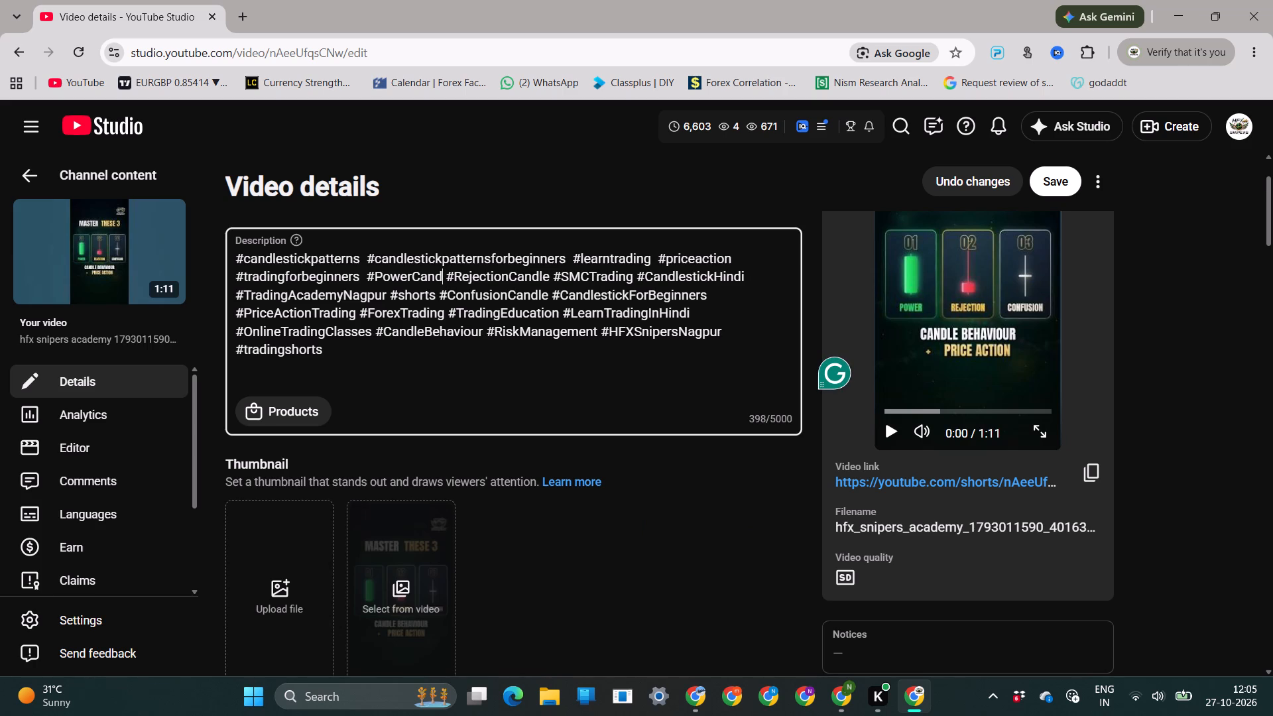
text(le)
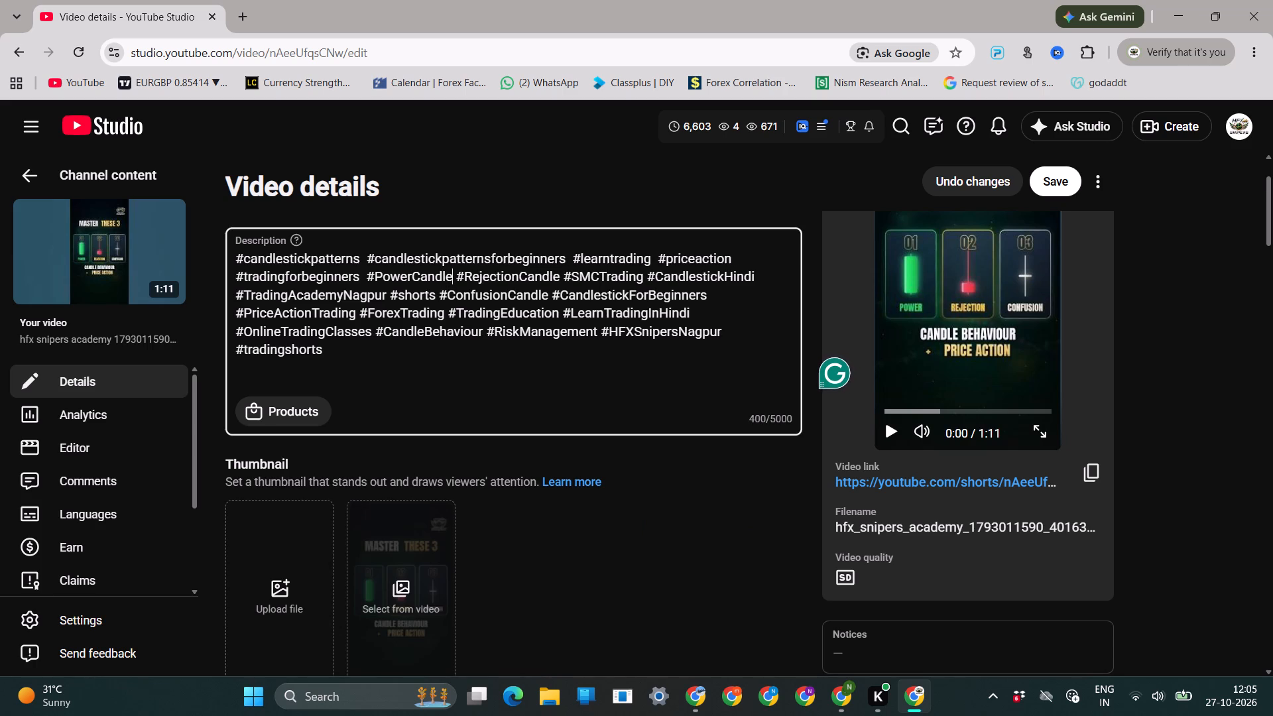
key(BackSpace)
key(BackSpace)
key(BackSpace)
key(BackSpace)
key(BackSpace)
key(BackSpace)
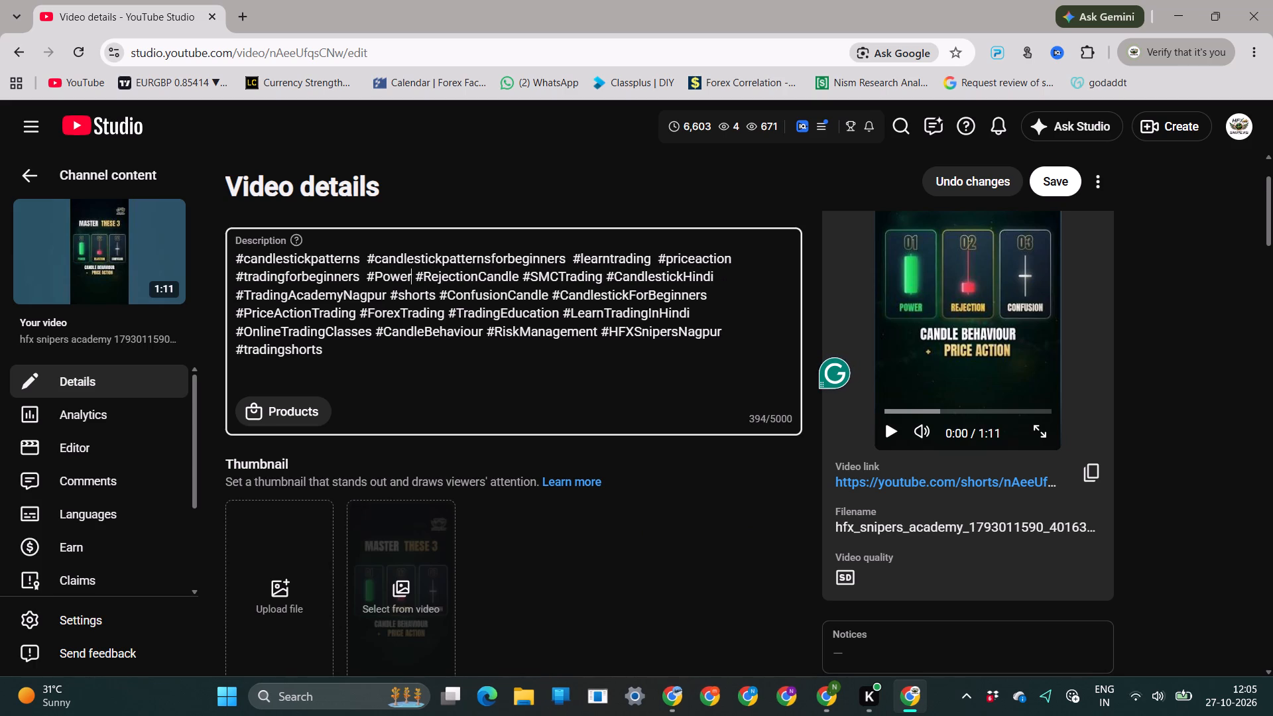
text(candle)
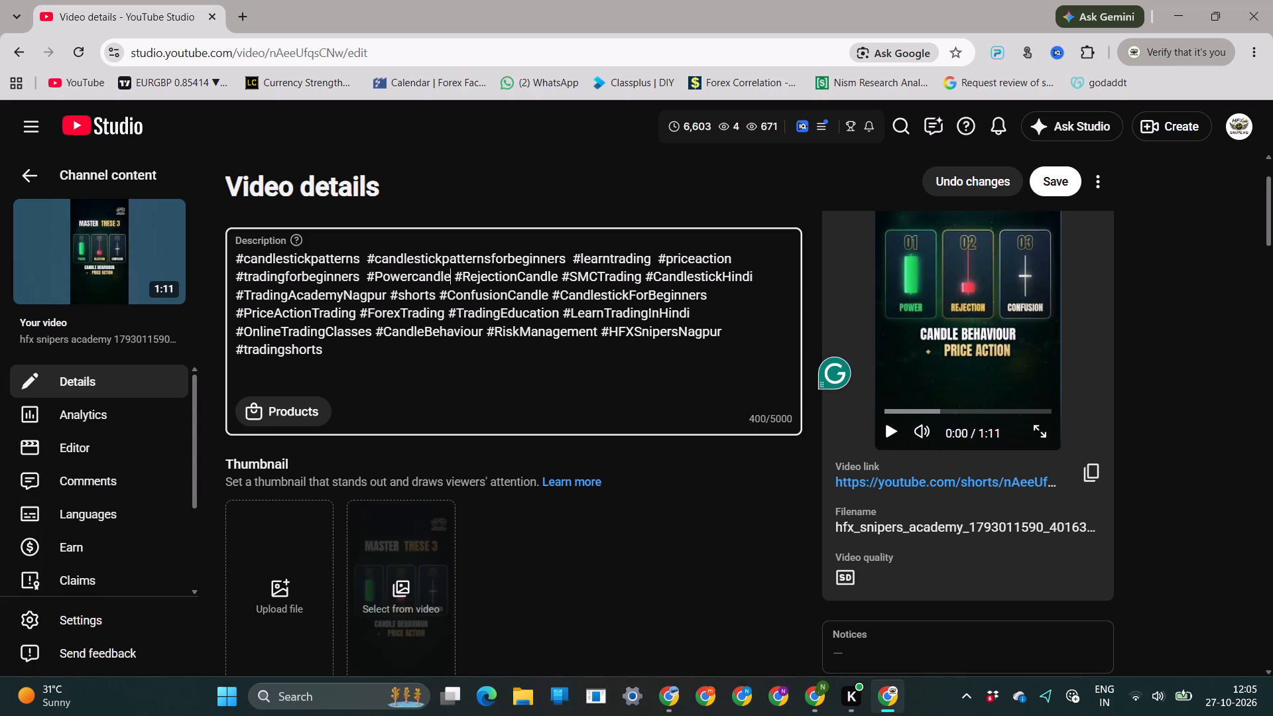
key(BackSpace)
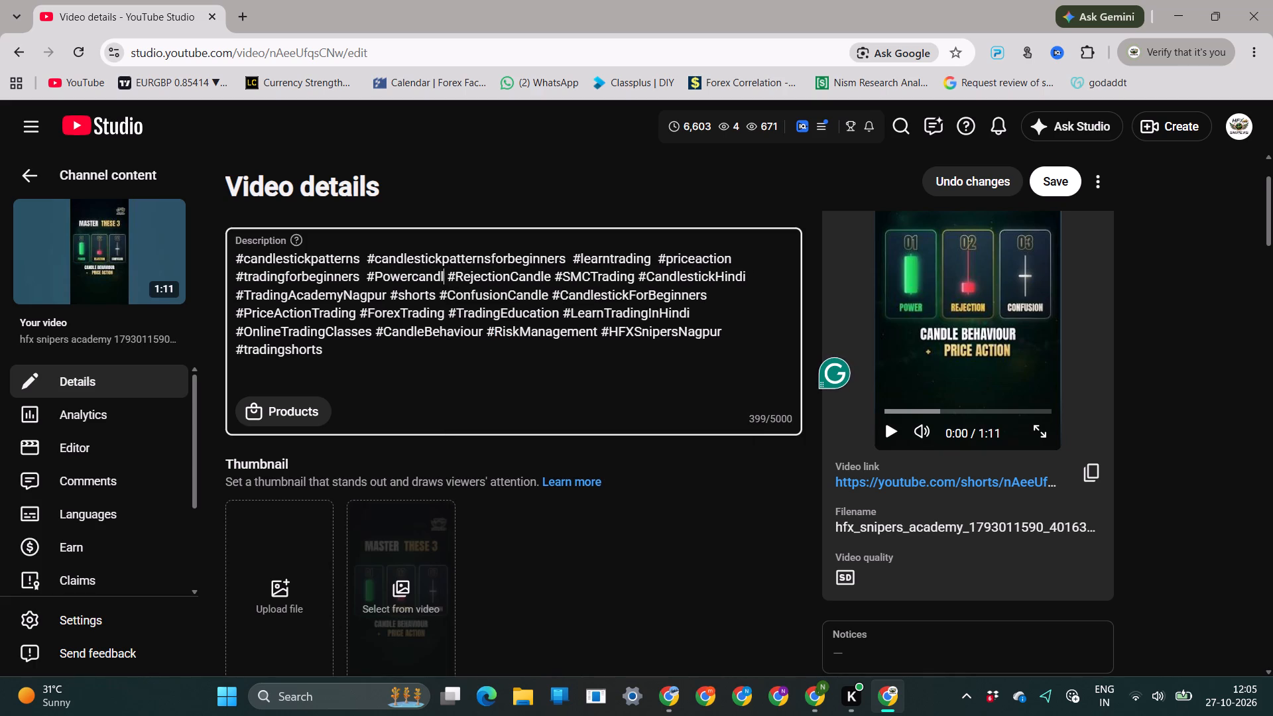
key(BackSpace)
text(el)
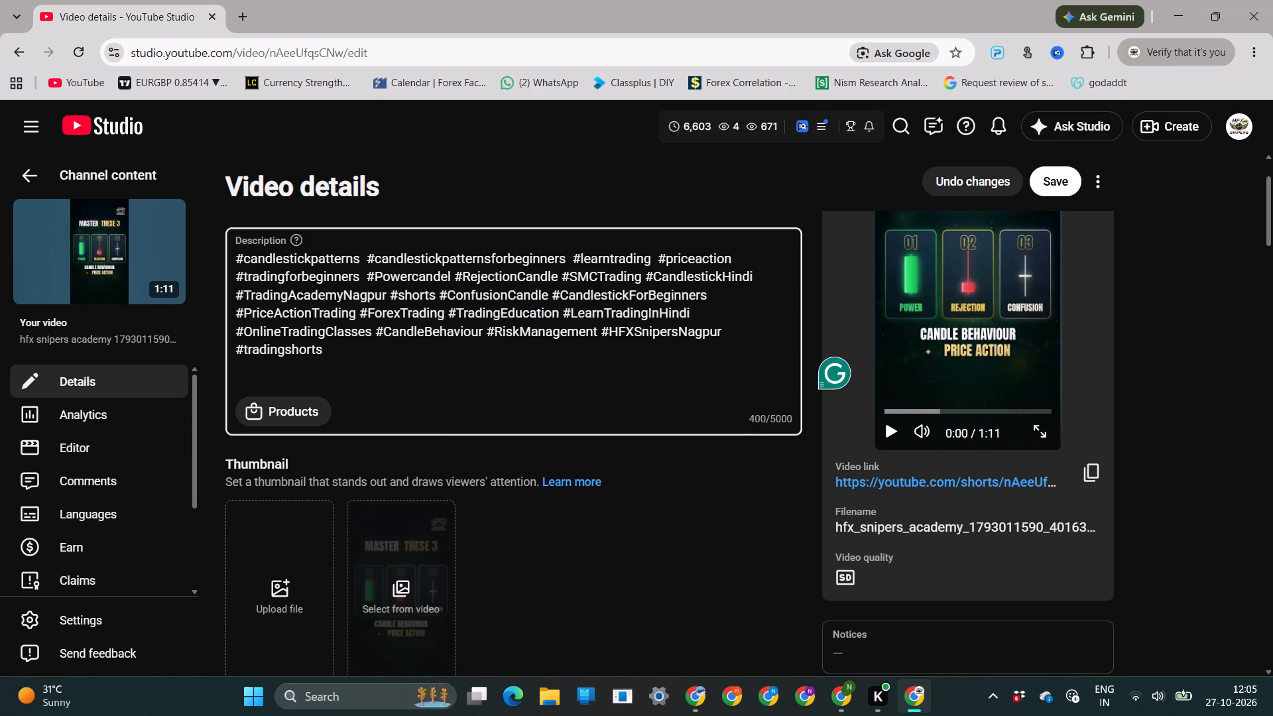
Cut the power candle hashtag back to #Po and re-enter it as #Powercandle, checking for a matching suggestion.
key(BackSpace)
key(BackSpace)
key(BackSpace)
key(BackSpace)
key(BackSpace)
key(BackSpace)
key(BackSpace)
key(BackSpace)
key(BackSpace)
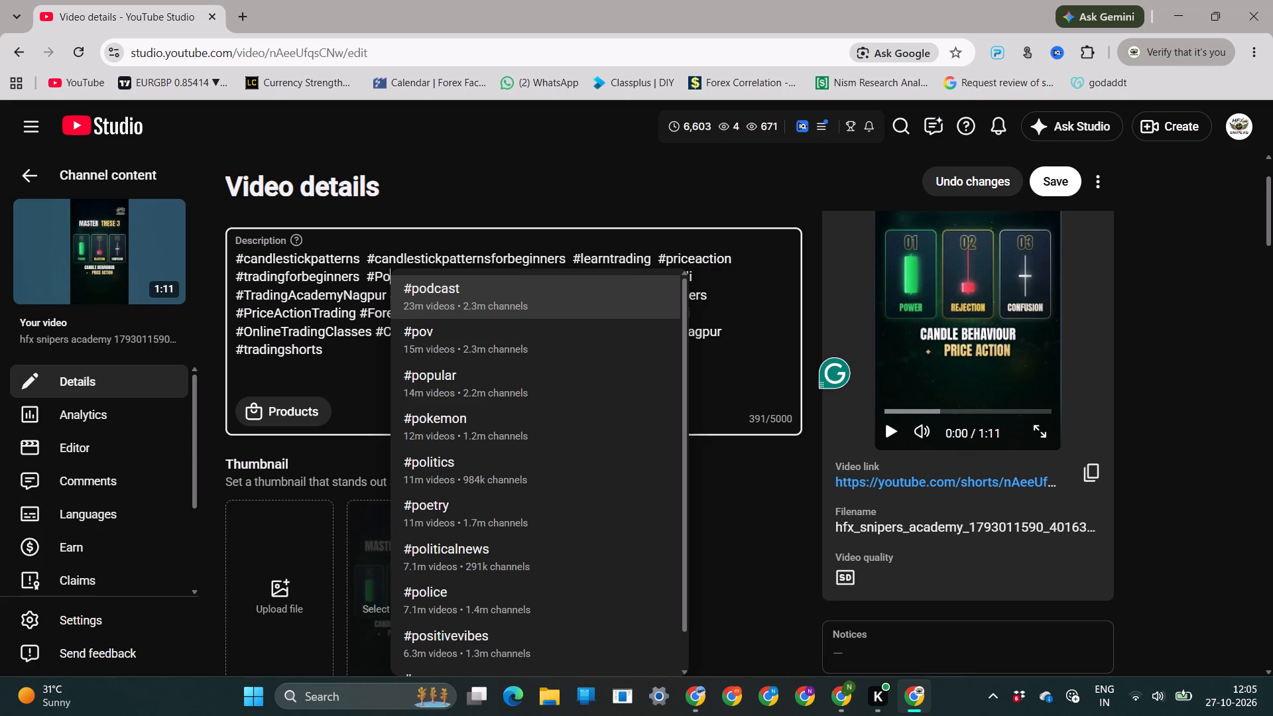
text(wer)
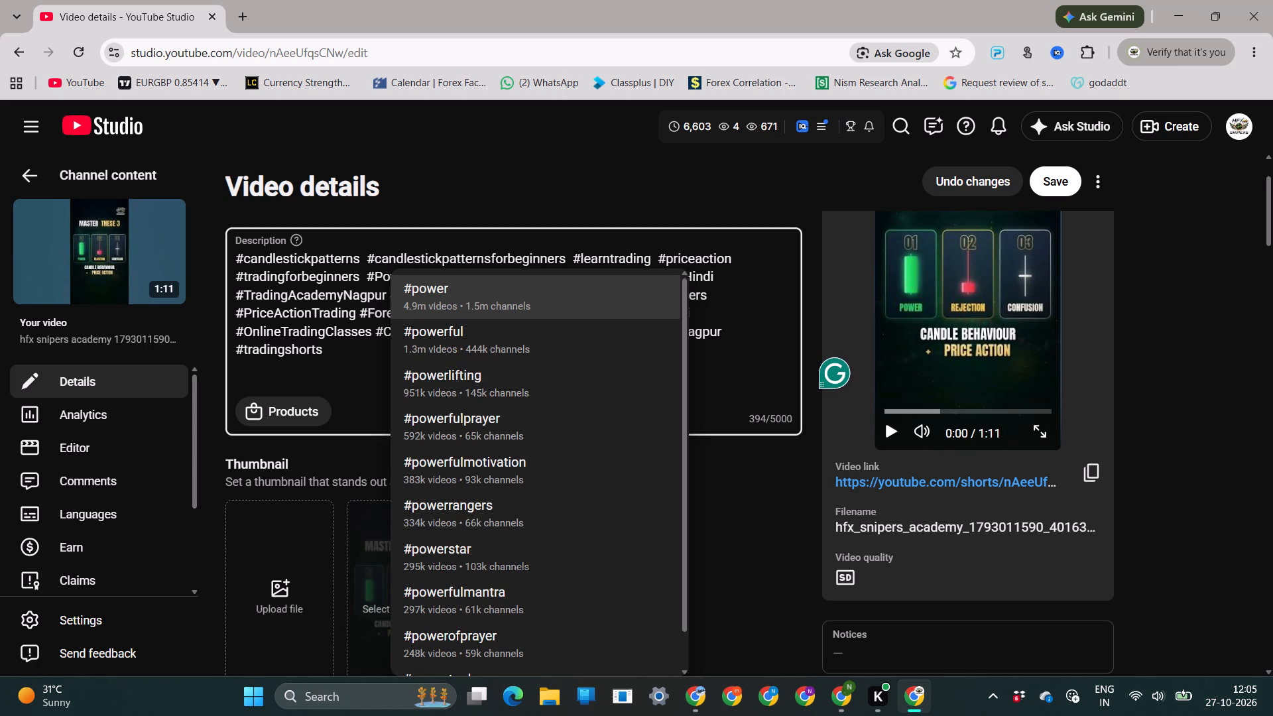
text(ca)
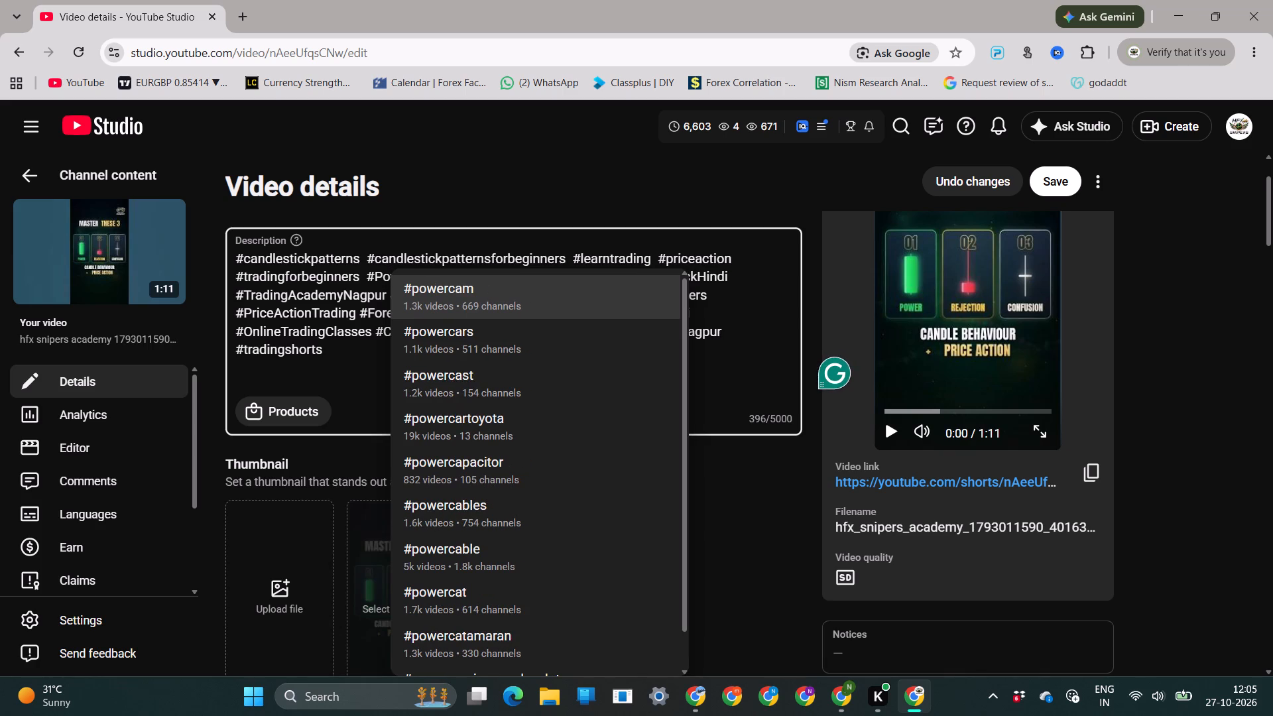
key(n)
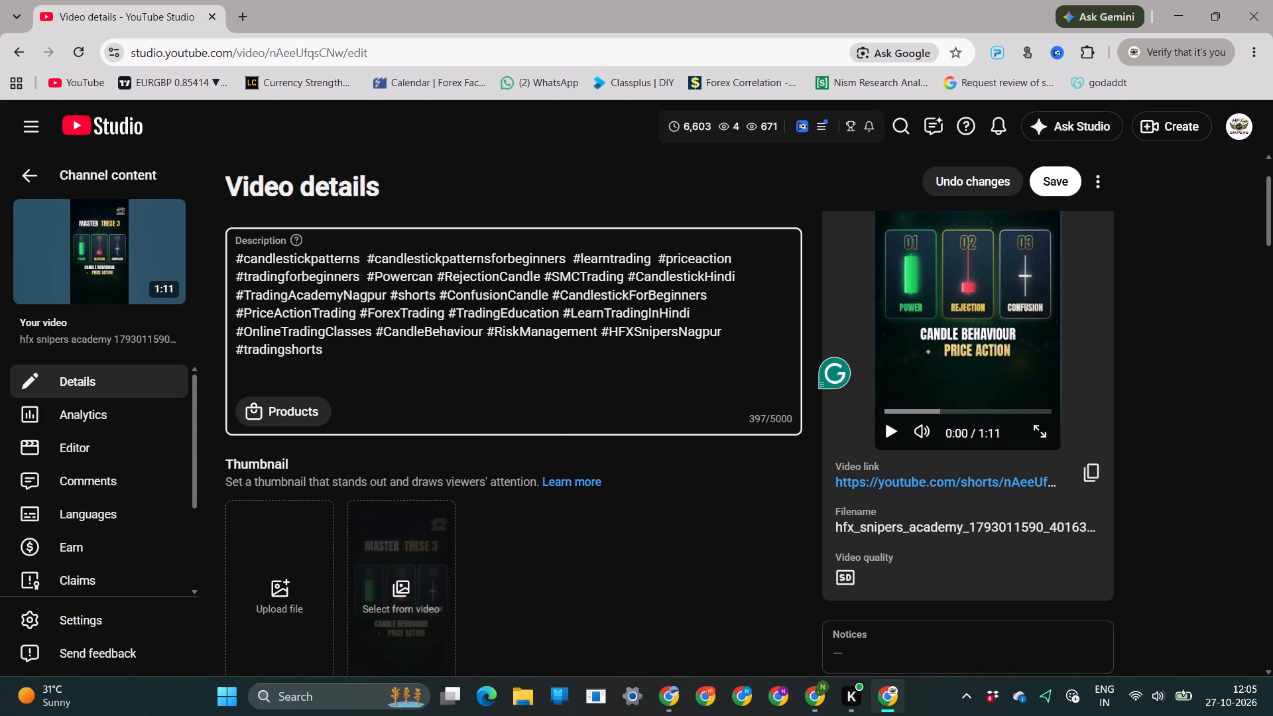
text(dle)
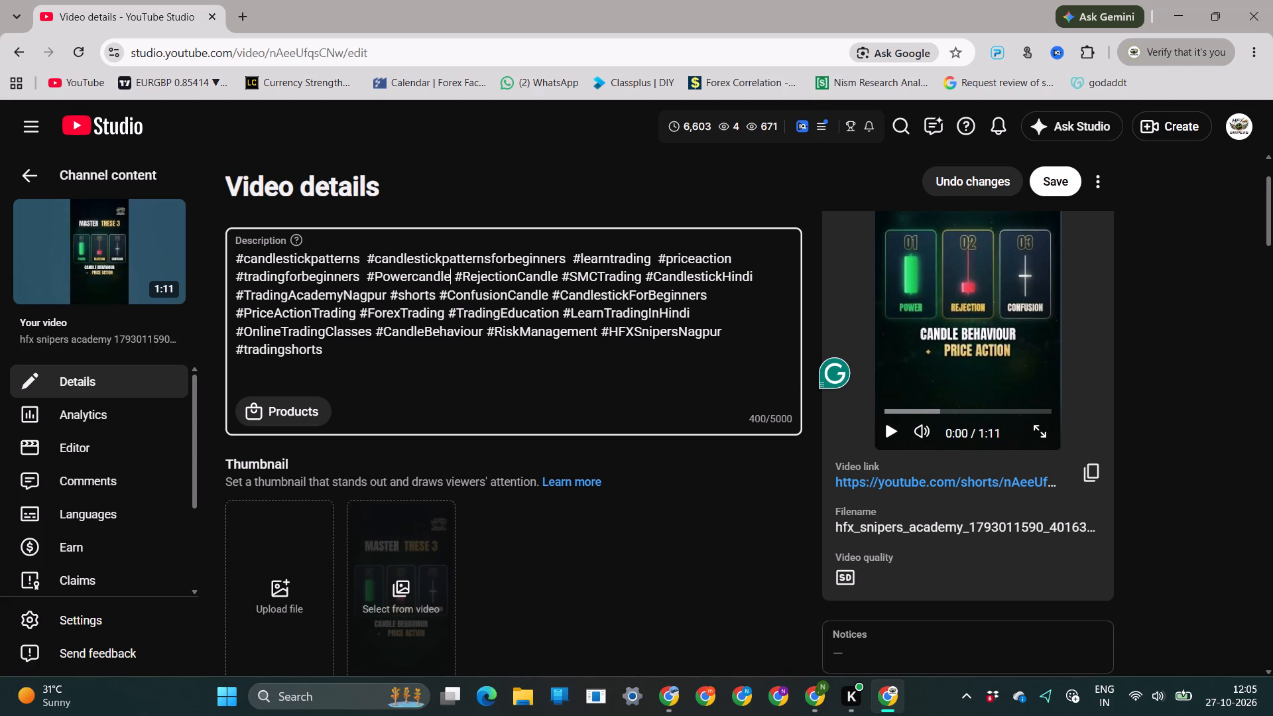
Remove the #Powercandle hashtag from the description.
key(BackSpace)
key(BackSpace)
key(BackSpace)
key(BackSpace)
key(BackSpace)
key(BackSpace)
key(BackSpace)
key(BackSpace)
key(BackSpace)
key(BackSpace)
key(BackSpace)
key(BackSpace)
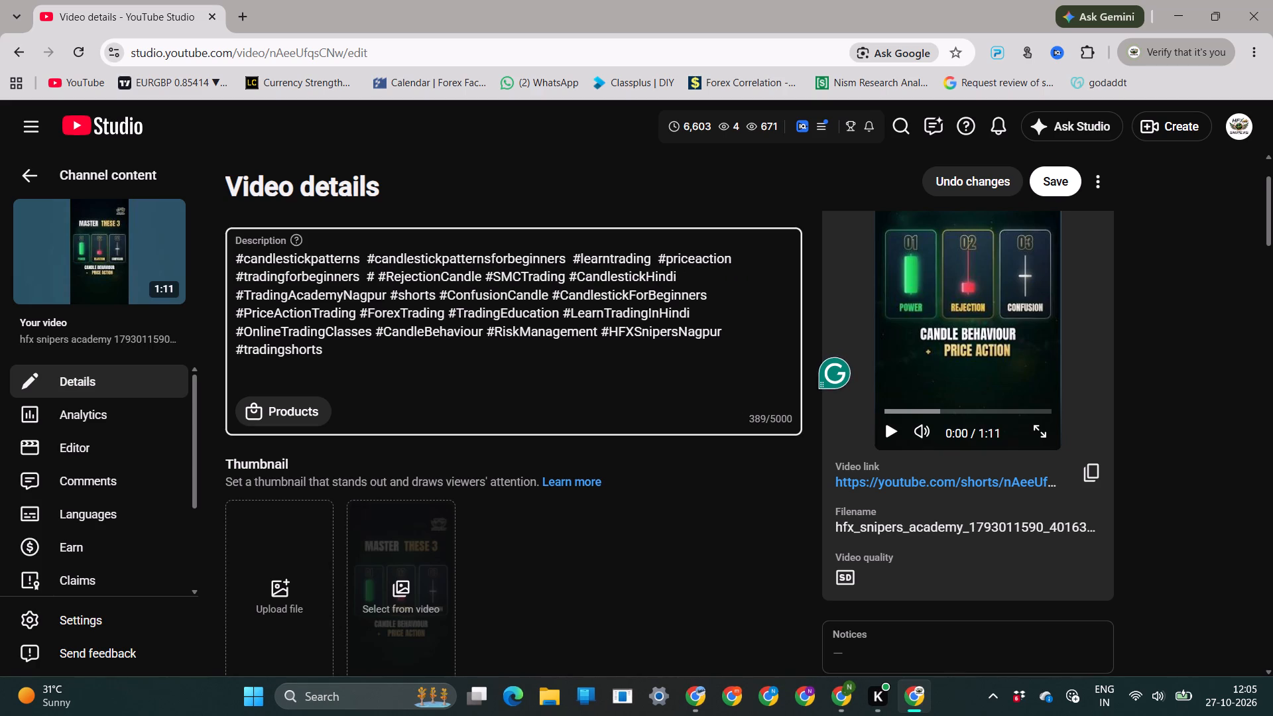
key(BackSpace)
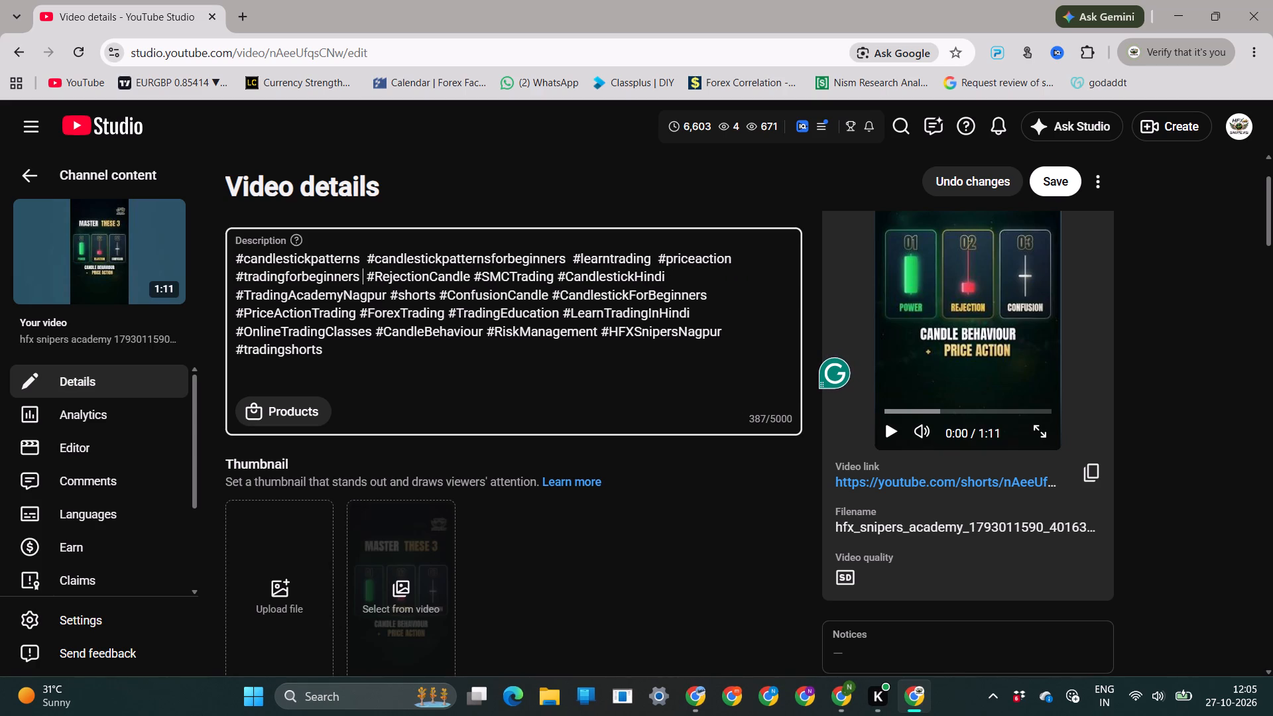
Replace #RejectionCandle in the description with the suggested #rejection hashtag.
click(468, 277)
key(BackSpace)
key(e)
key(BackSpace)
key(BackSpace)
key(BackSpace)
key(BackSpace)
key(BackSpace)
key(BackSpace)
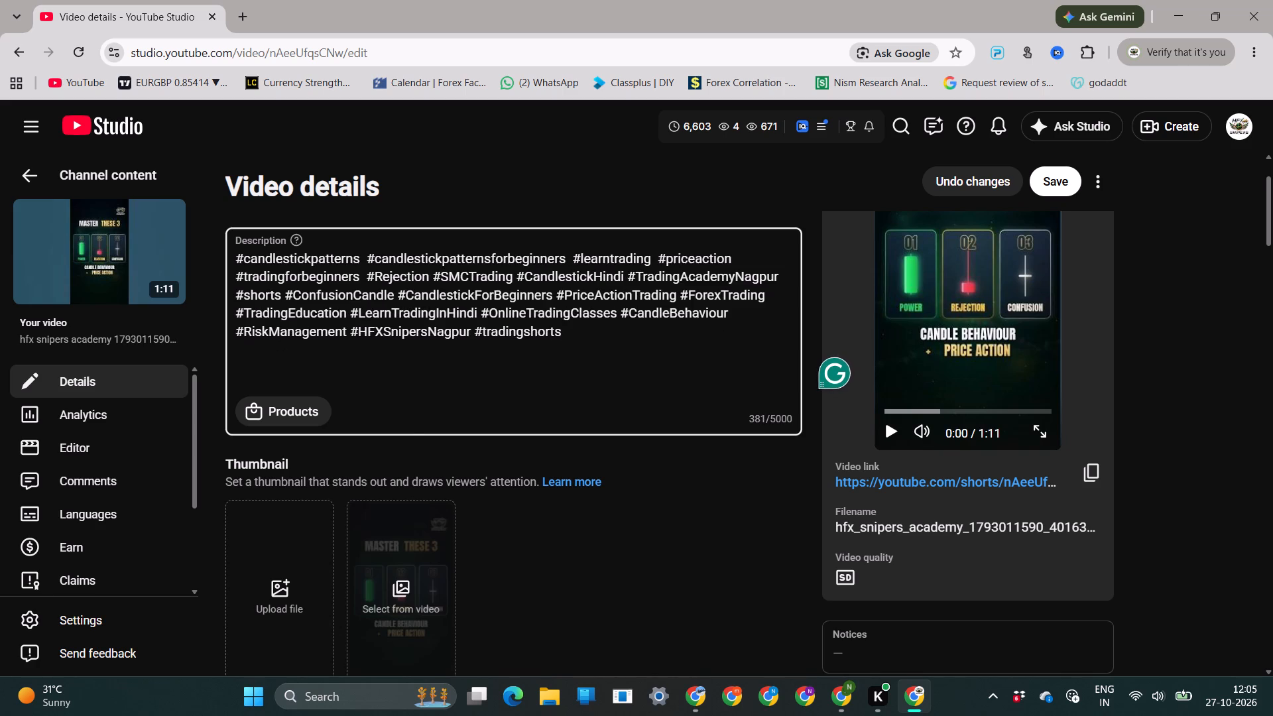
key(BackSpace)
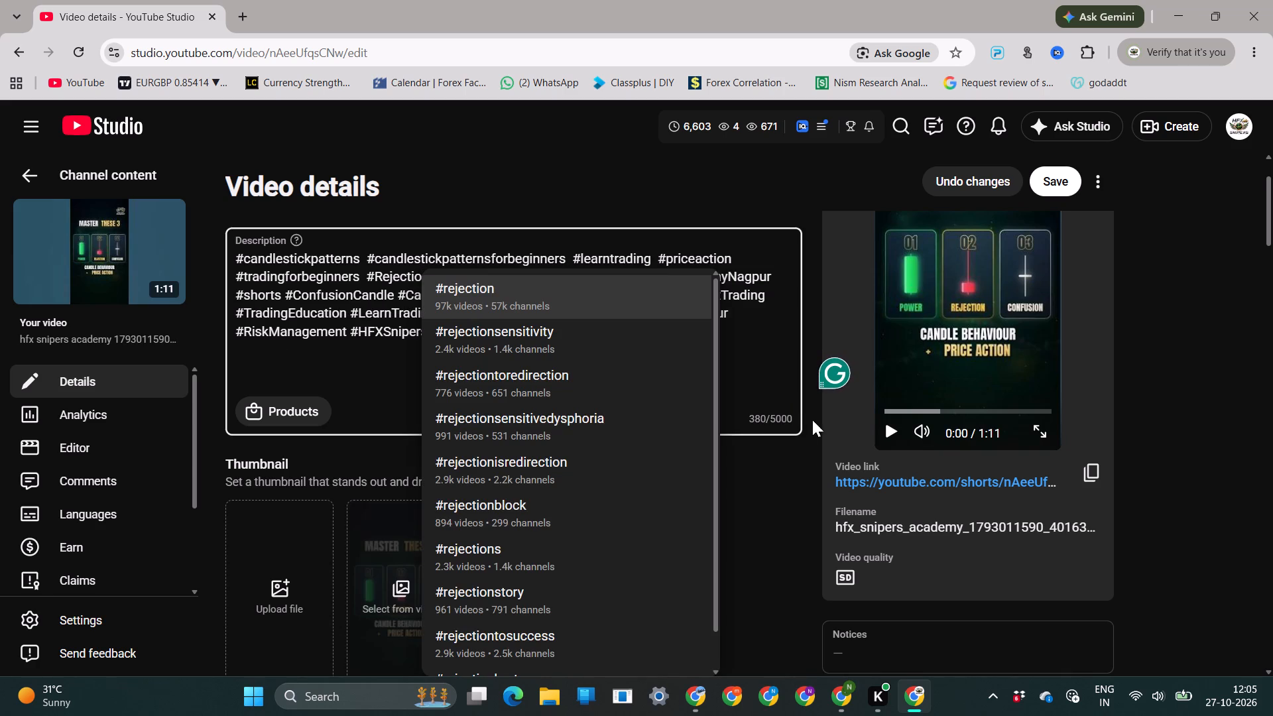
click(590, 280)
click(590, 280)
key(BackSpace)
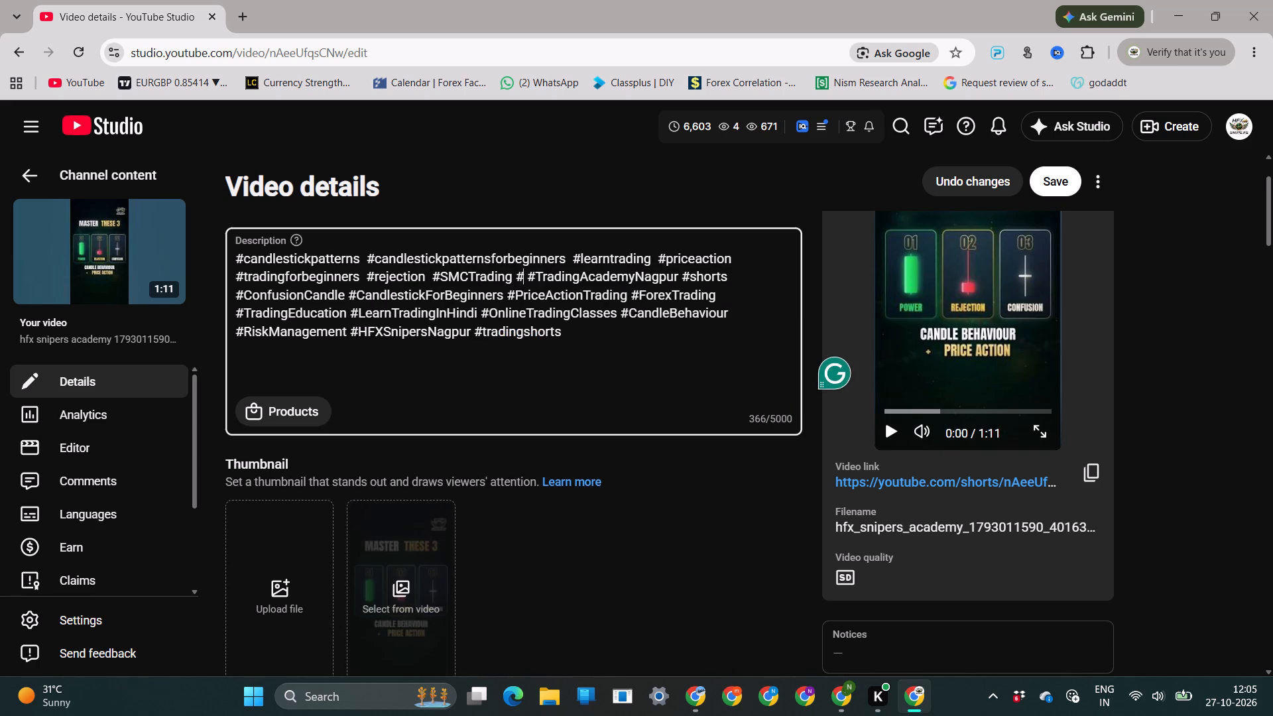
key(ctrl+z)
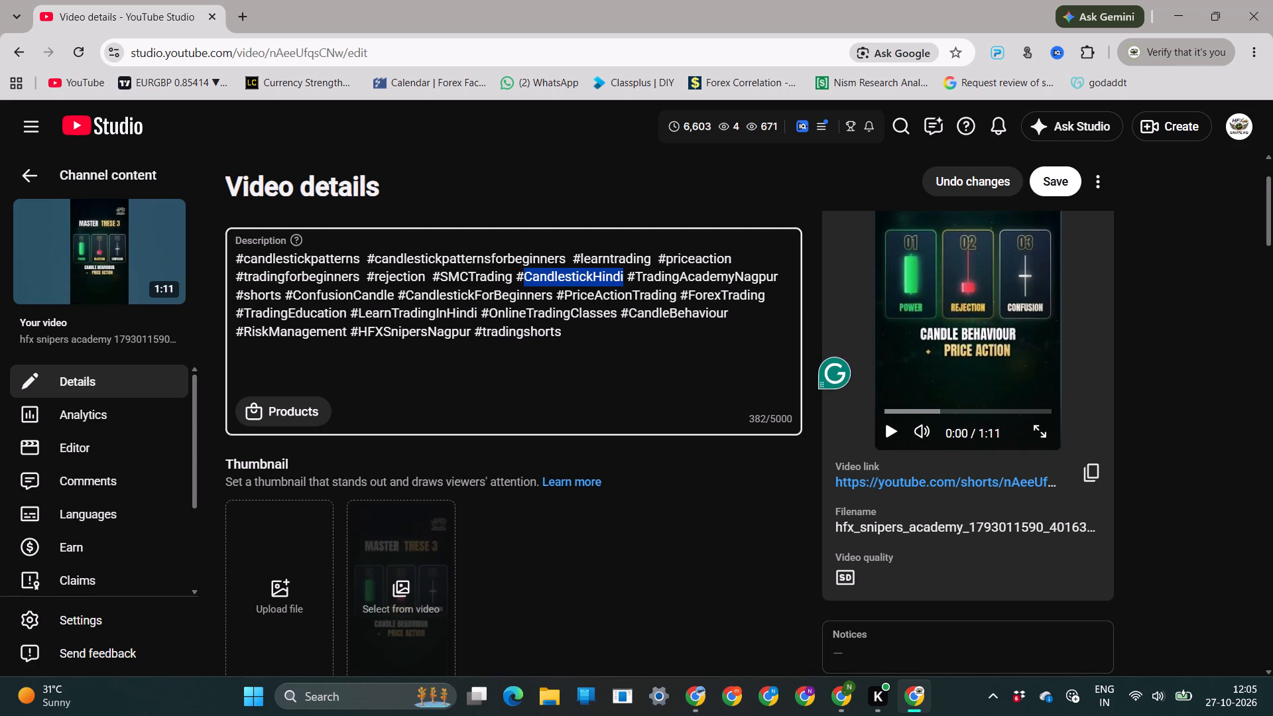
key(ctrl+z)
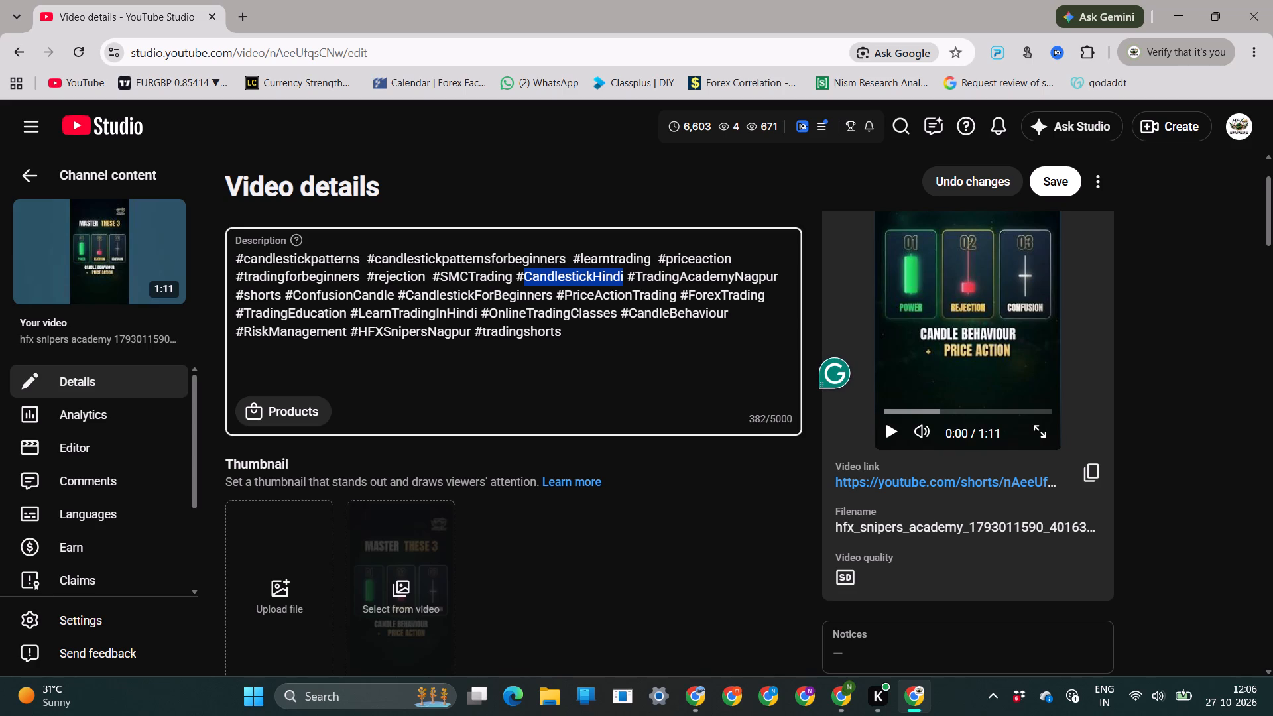
Remove the #rejection hashtag and the extra space after it from the description.
click(491, 281)
click(424, 272)
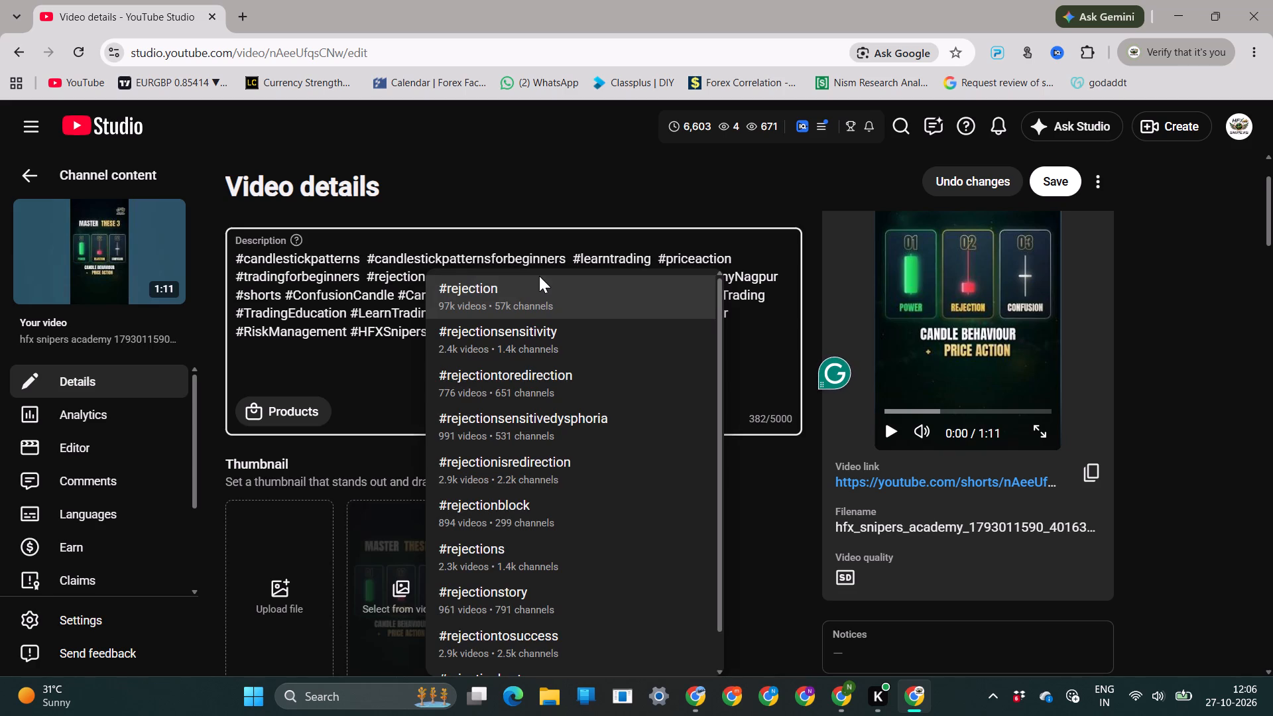
key(Right)
key(BackSpace)
key(BackSpace)
key(BackSpace)
key(BackSpace)
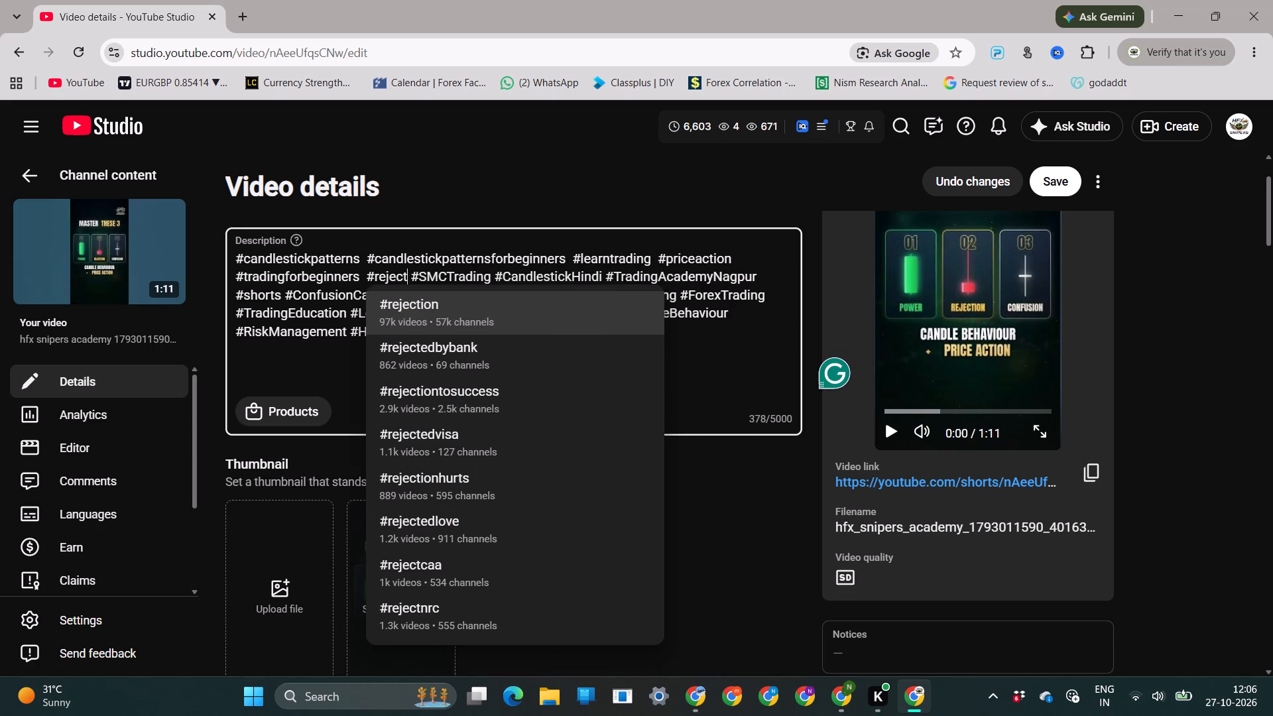
key(BackSpace)
key(BackSpace)
key(BackSpace)
key(BackSpace)
key(BackSpace)
key(BackSpace)
key(BackSpace)
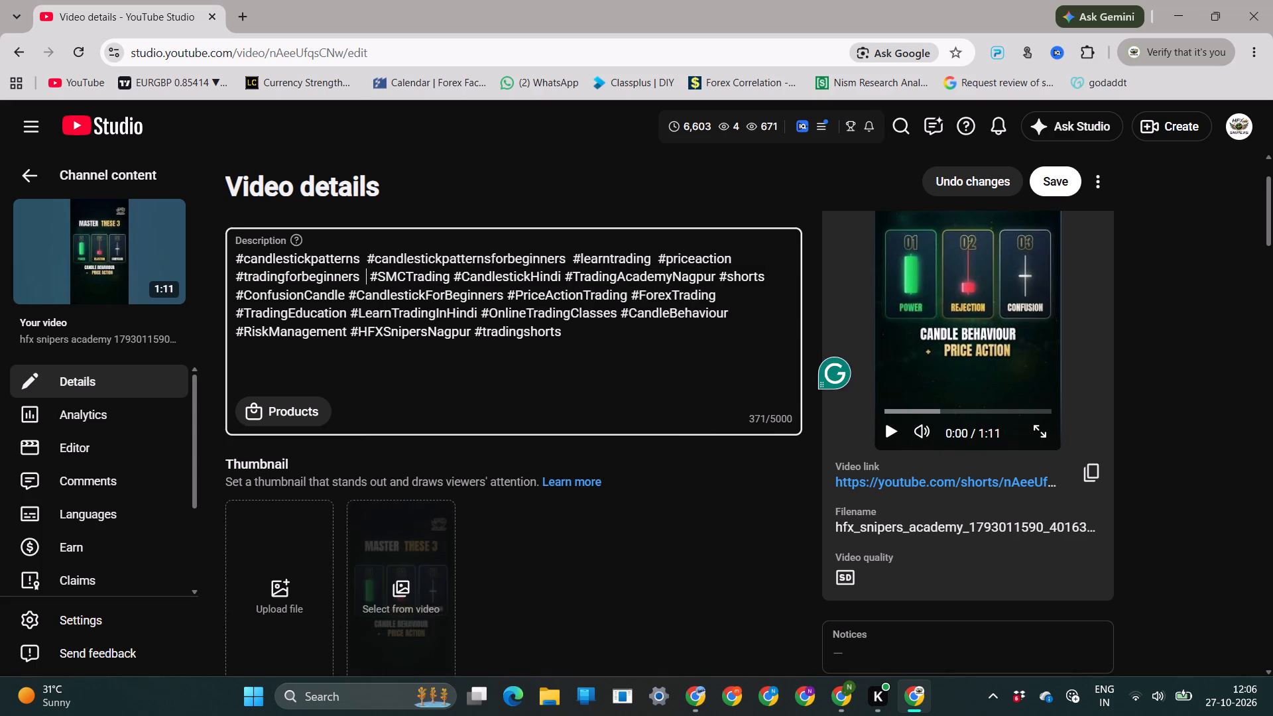
key(Right)
key(BackSpace)
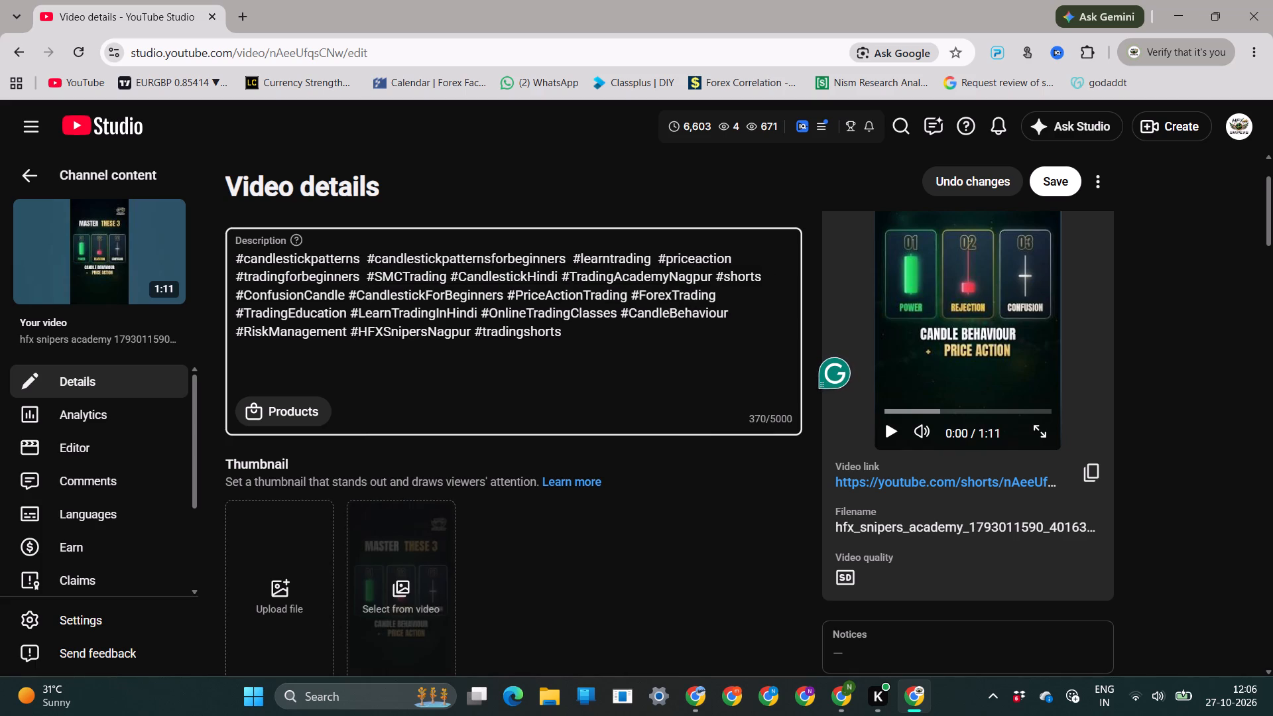
Replace #SMCTrading in the description with the suggested #smctrading hashtag.
click(445, 275)
key(BackSpace)
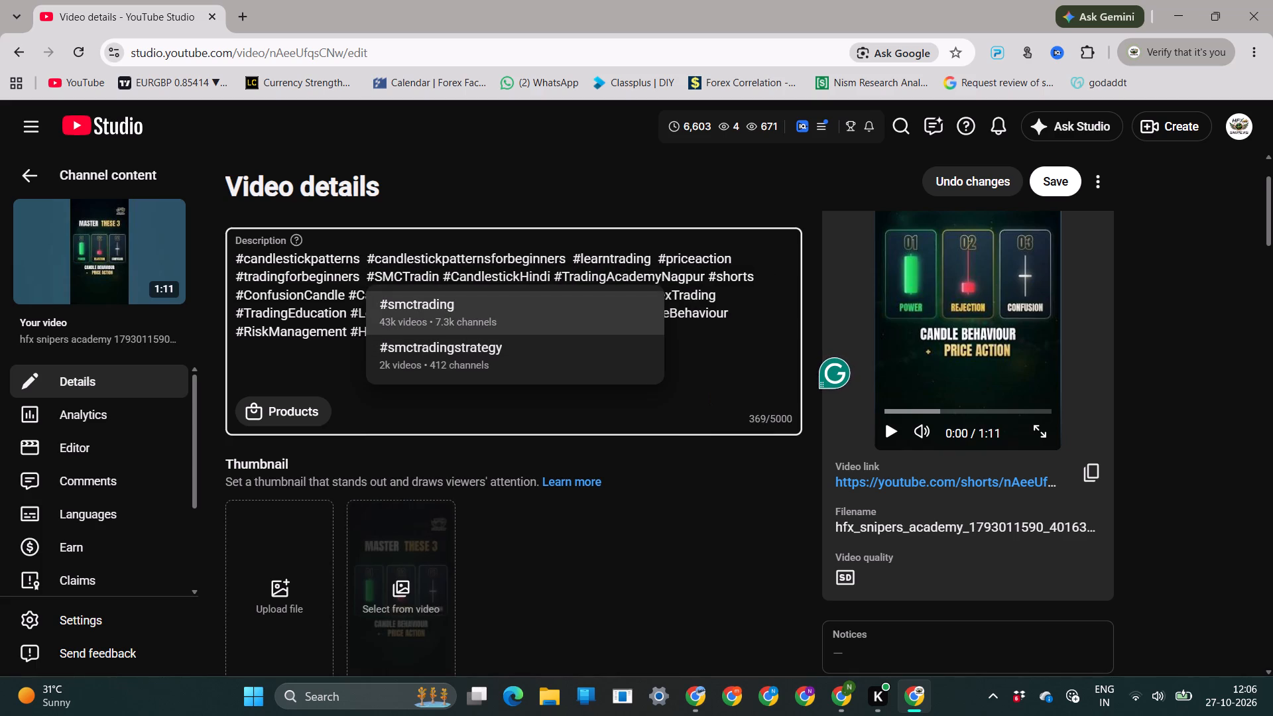
key(g)
click(545, 326)
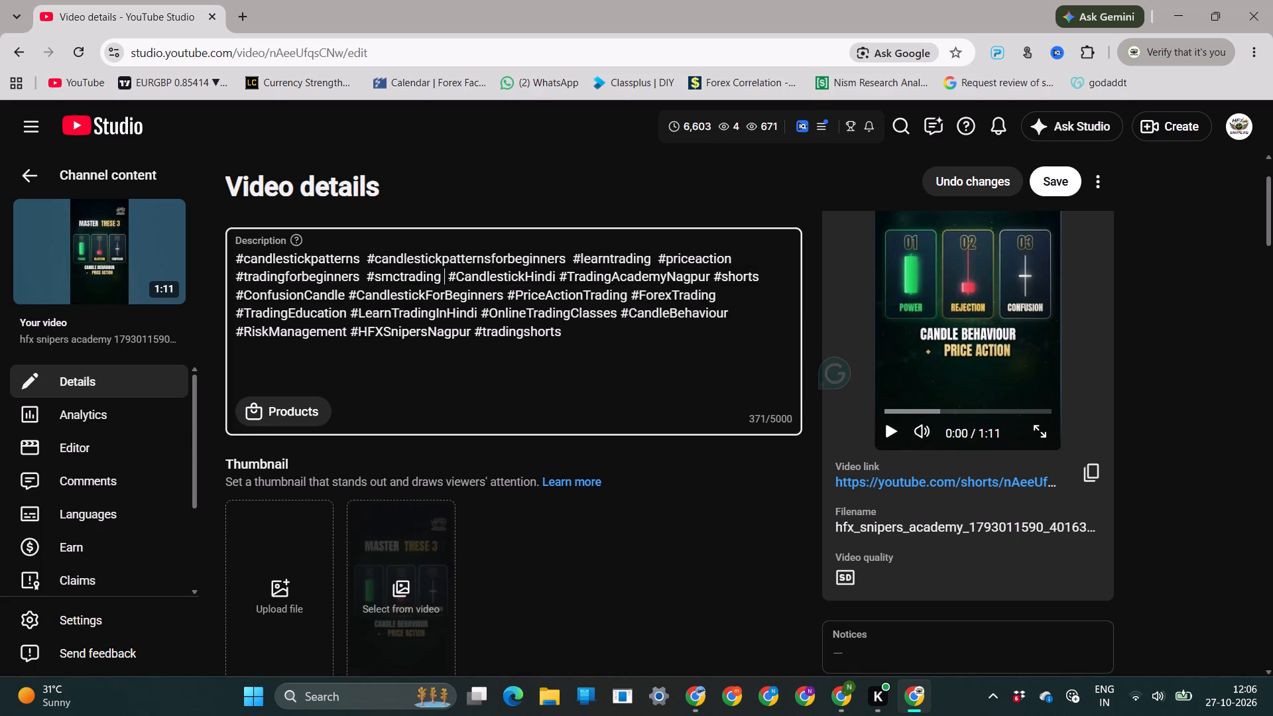
Replace #CandlestickHindi in the description with the suggested #candlestickpatterns hashtag.
click(555, 276)
key(BackSpace)
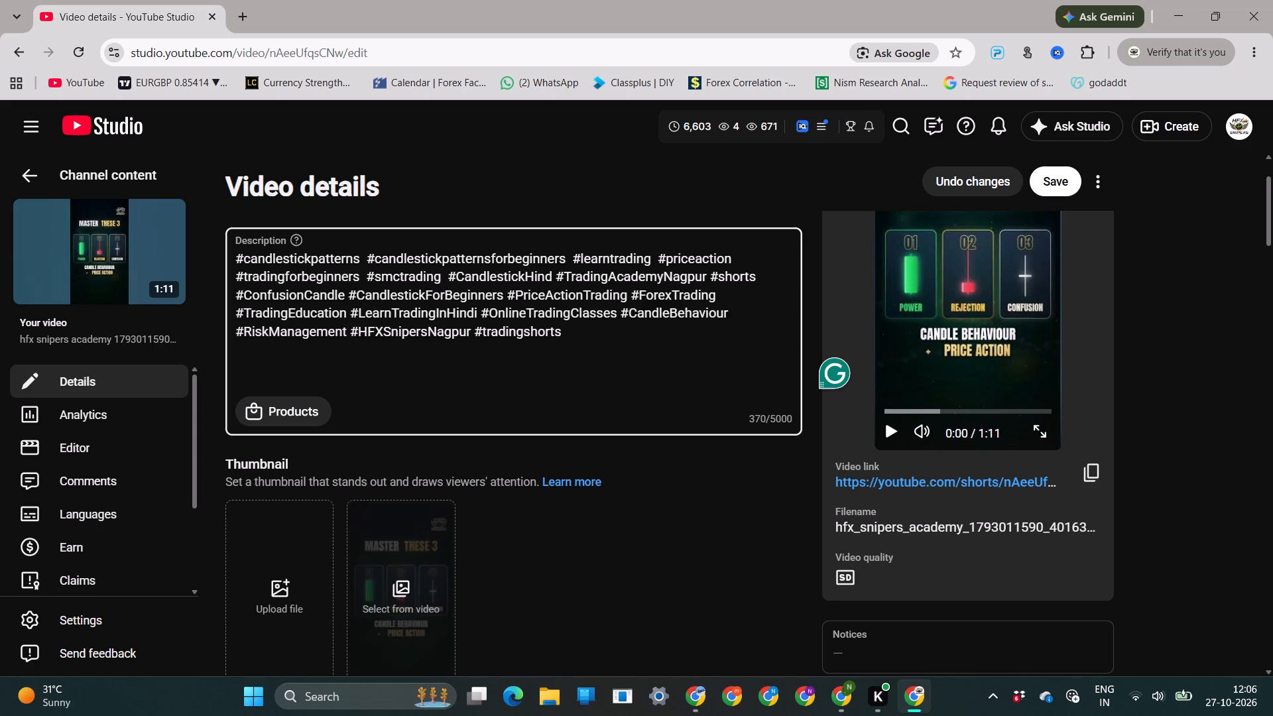
key(i)
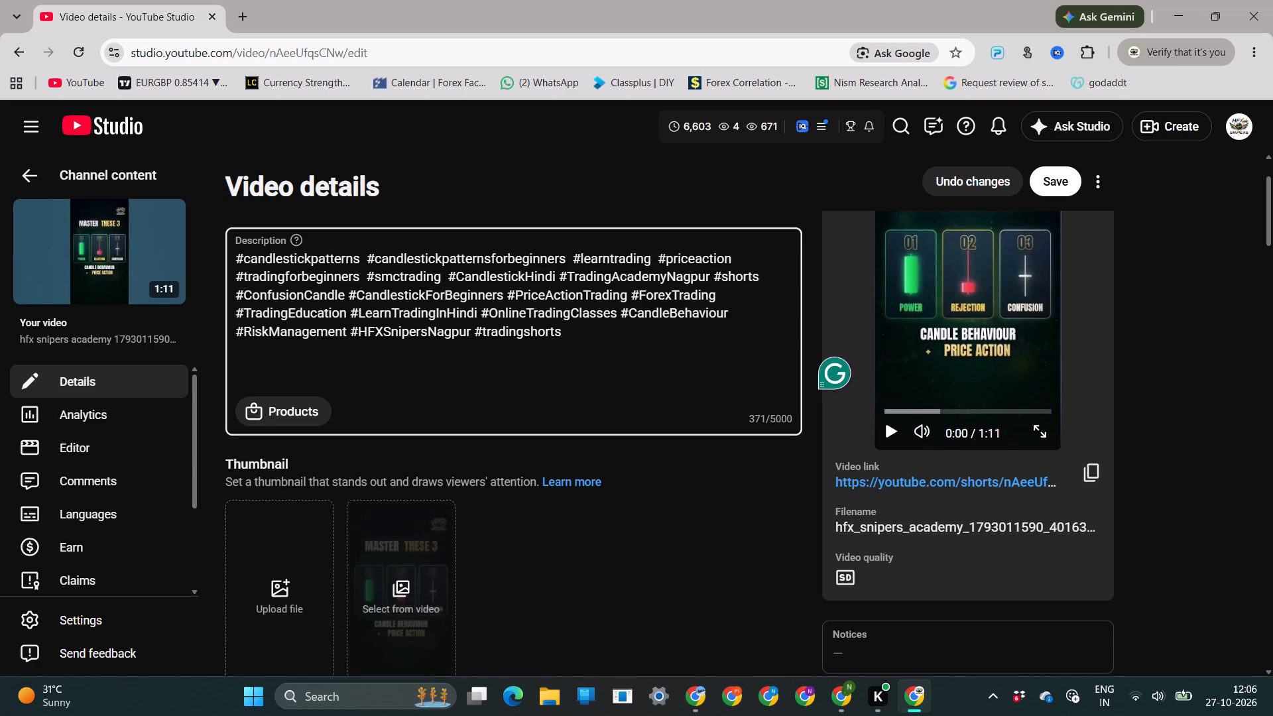
key(BackSpace)
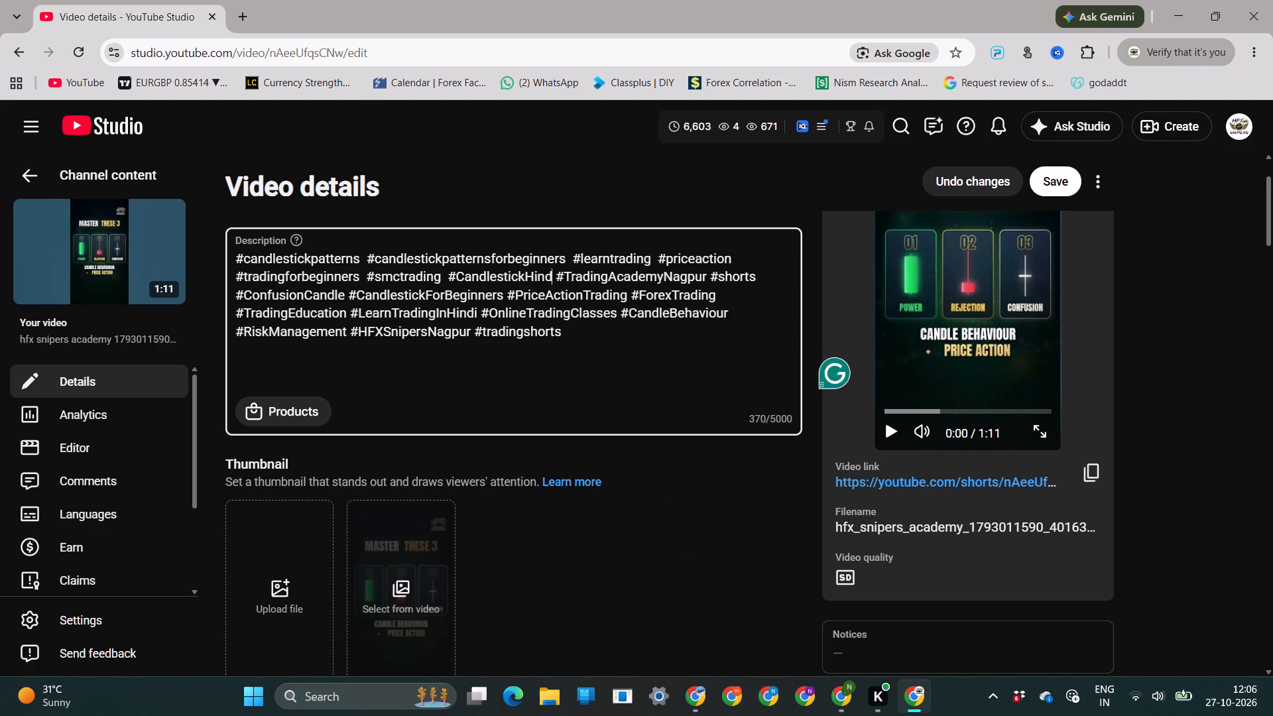
key(BackSpace)
key(BackSpace)
key(BackSpace)
key(BackSpace)
key(BackSpace)
key(k)
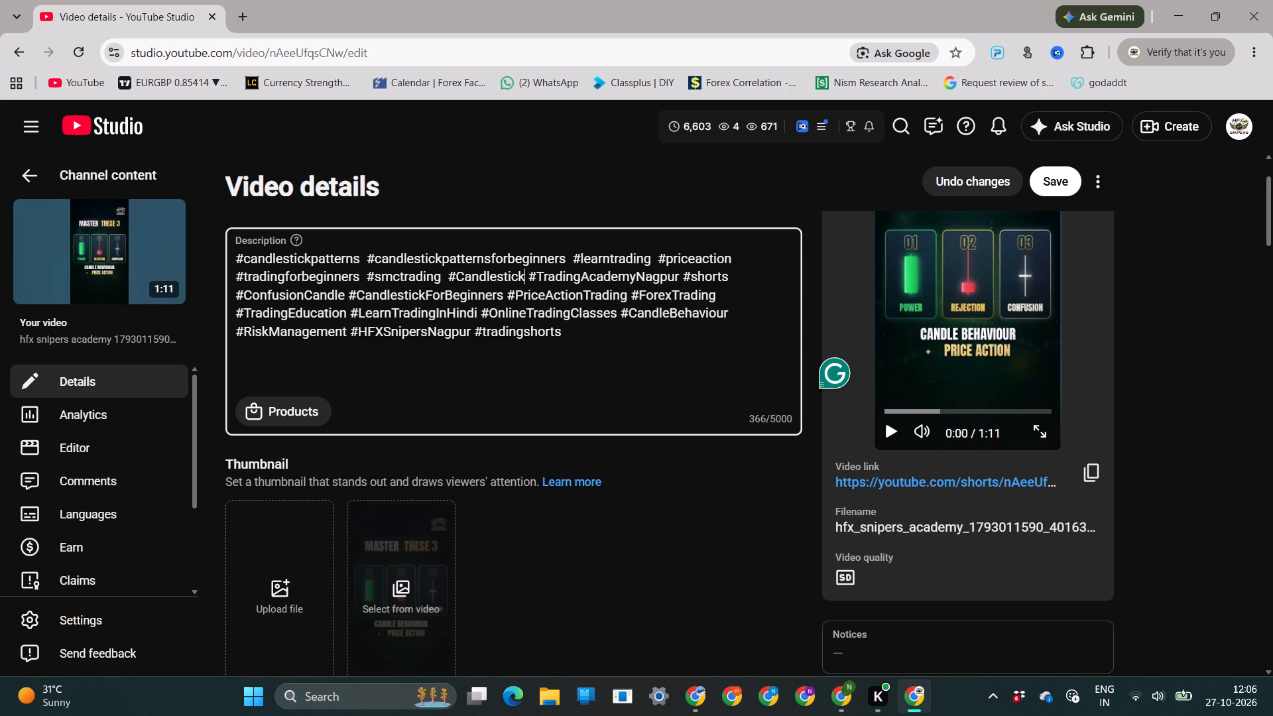
key(s)
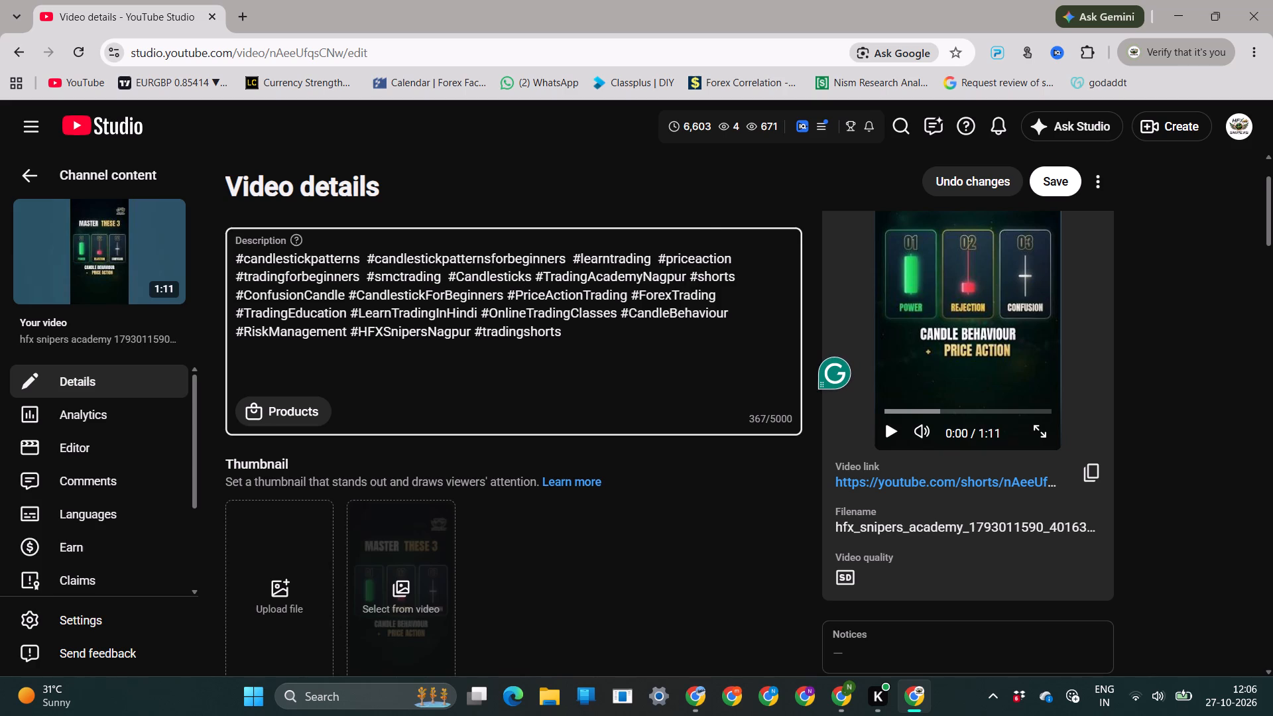
key(BackSpace)
key(BackSpace)
key(BackSpace)
key(BackSpace)
key(BackSpace)
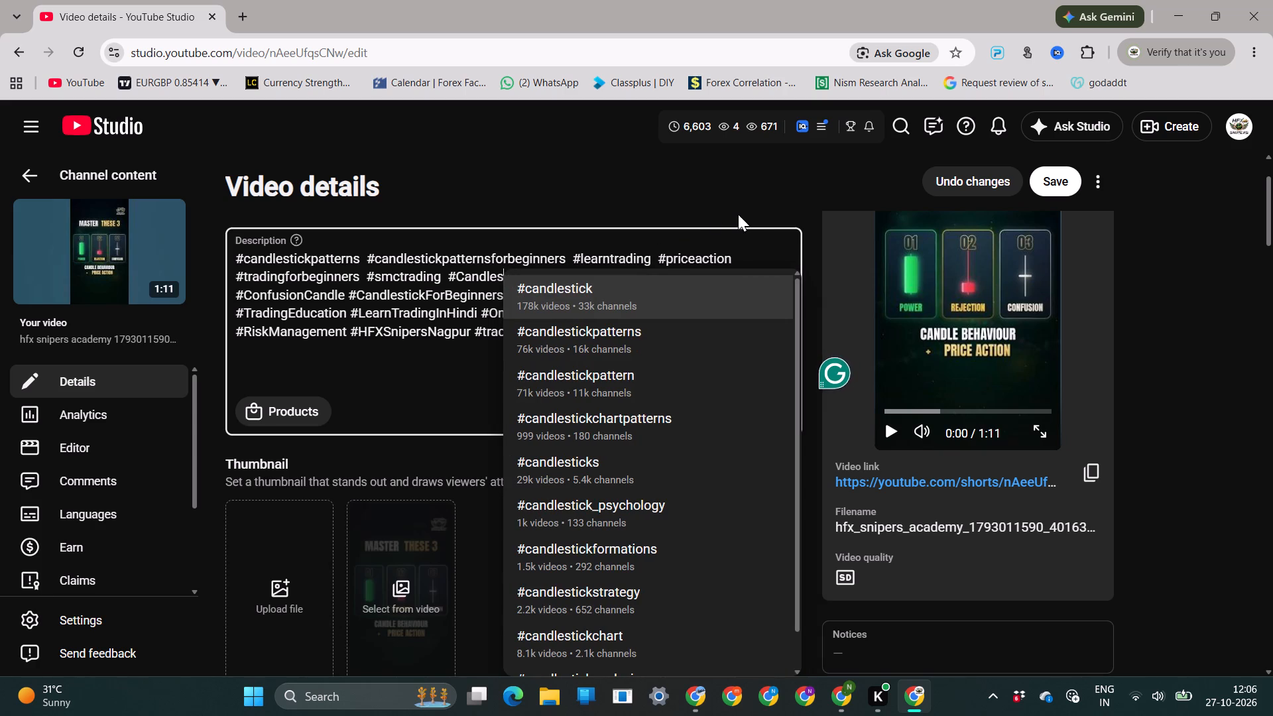
click(583, 335)
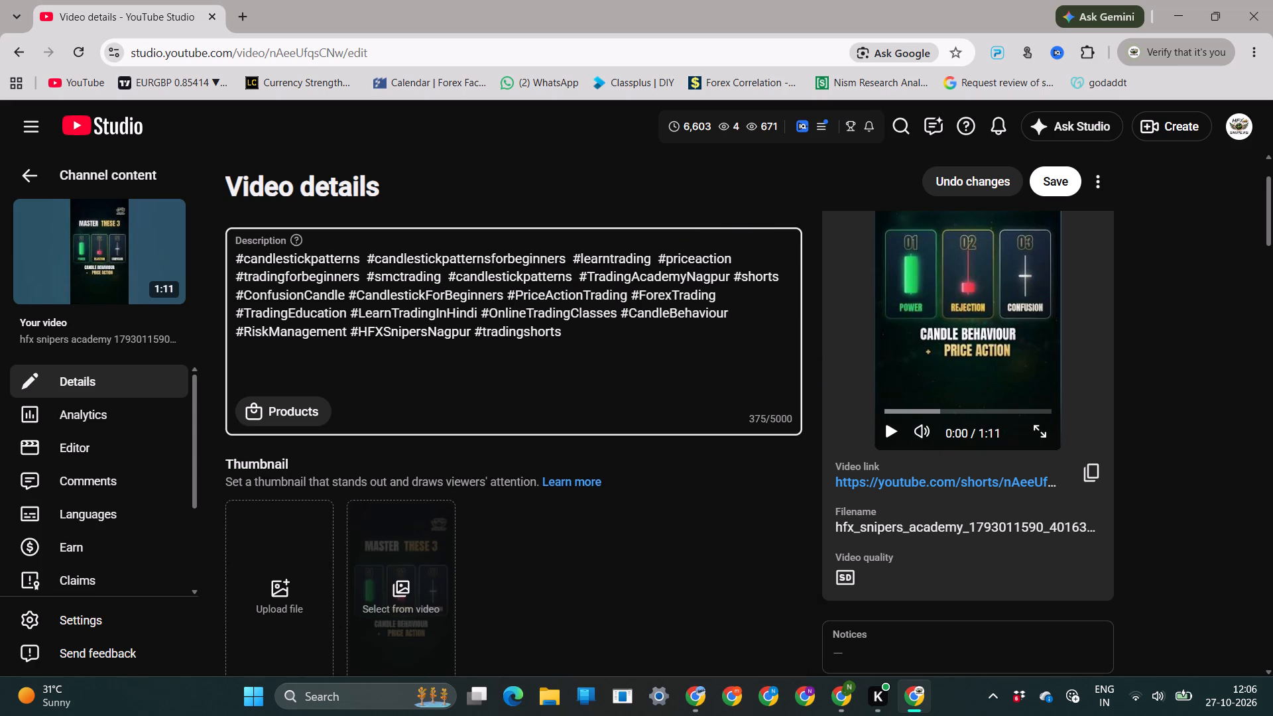
Replace #TradingAcademyNagpur in the description with the suggested #tradingacademy hashtag.
click(733, 274)
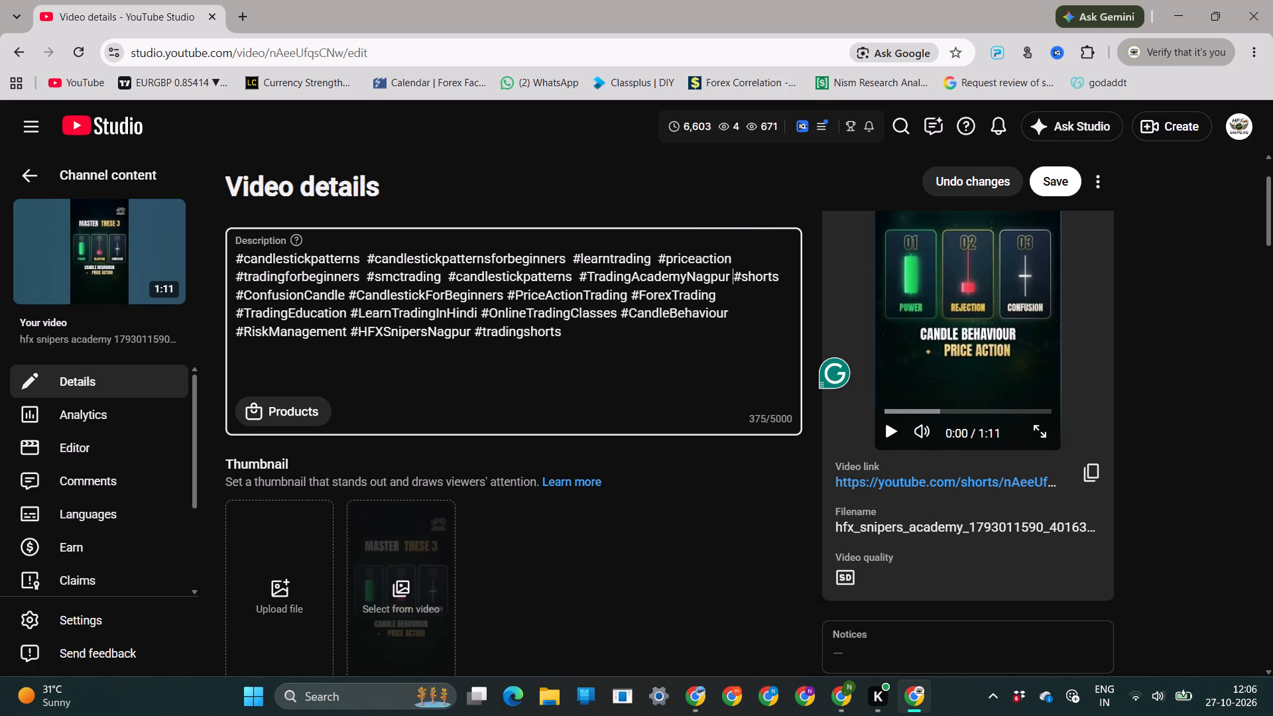
key(BackSpace)
key(BackSpace)
key(BackSpace)
key(BackSpace)
key(BackSpace)
key(BackSpace)
key(BackSpace)
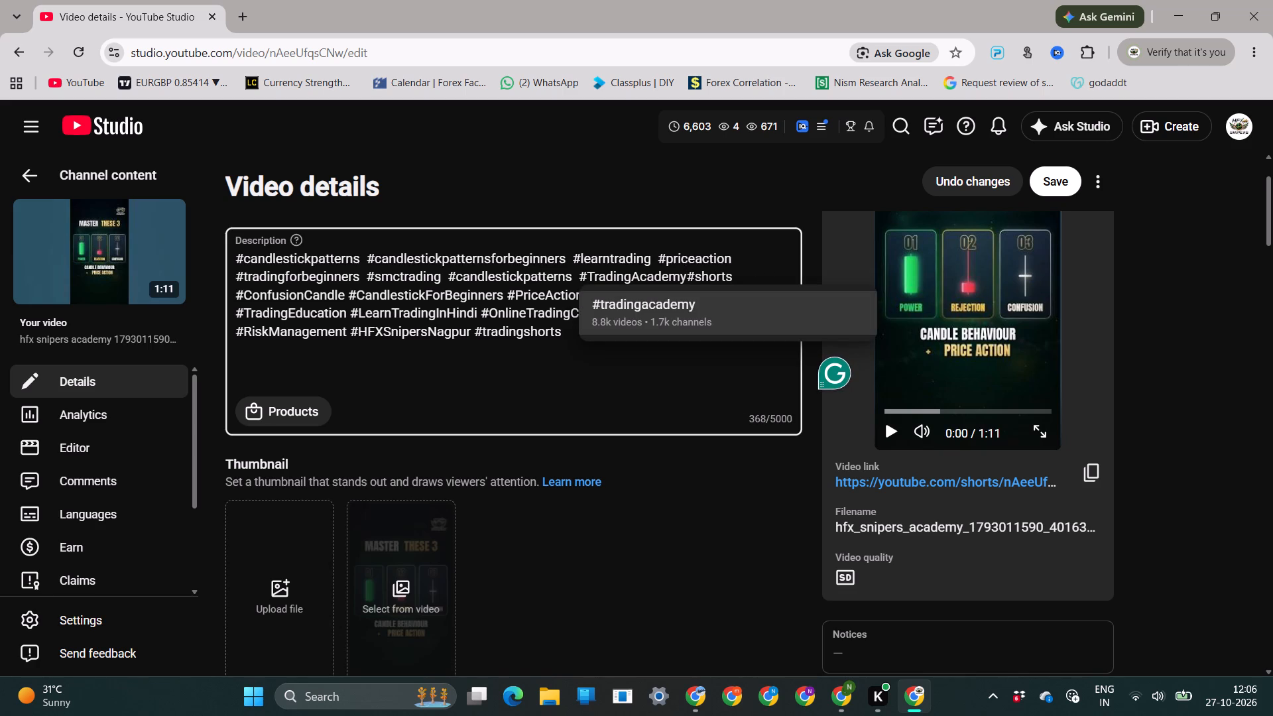
click(695, 310)
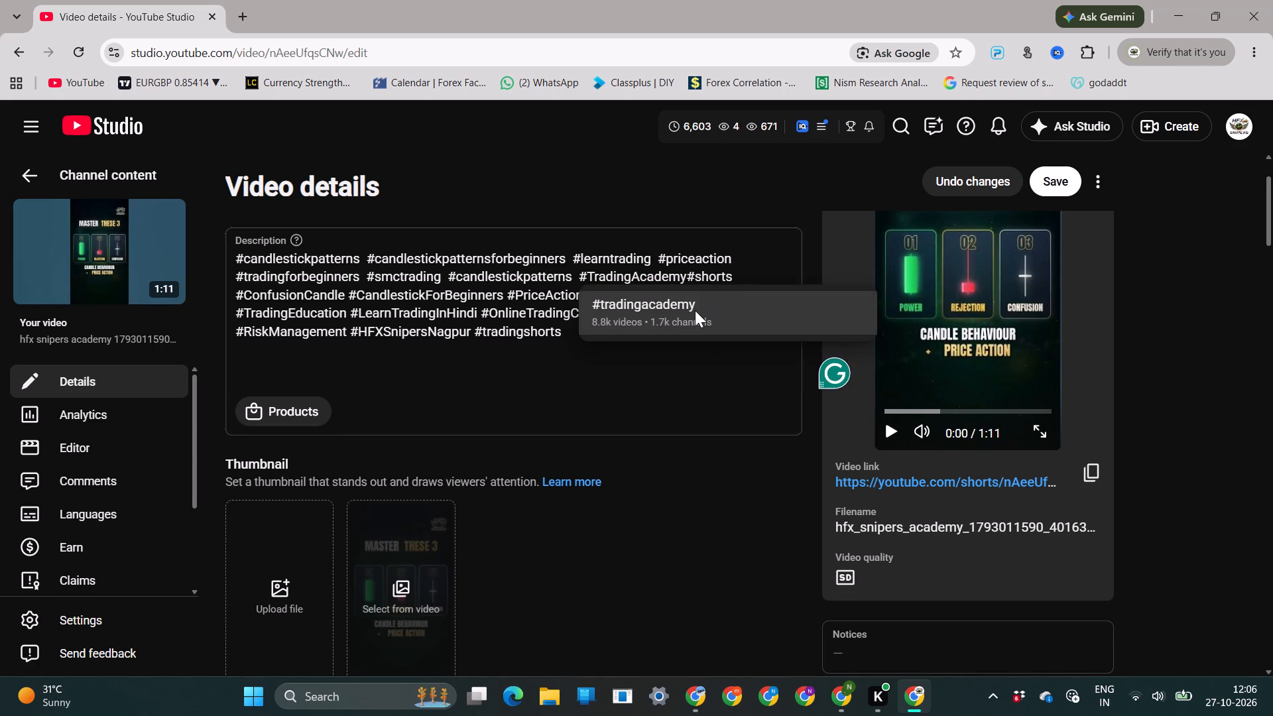
Replace the plain #shorts text in the description with the suggested #shorts hashtag.
click(745, 280)
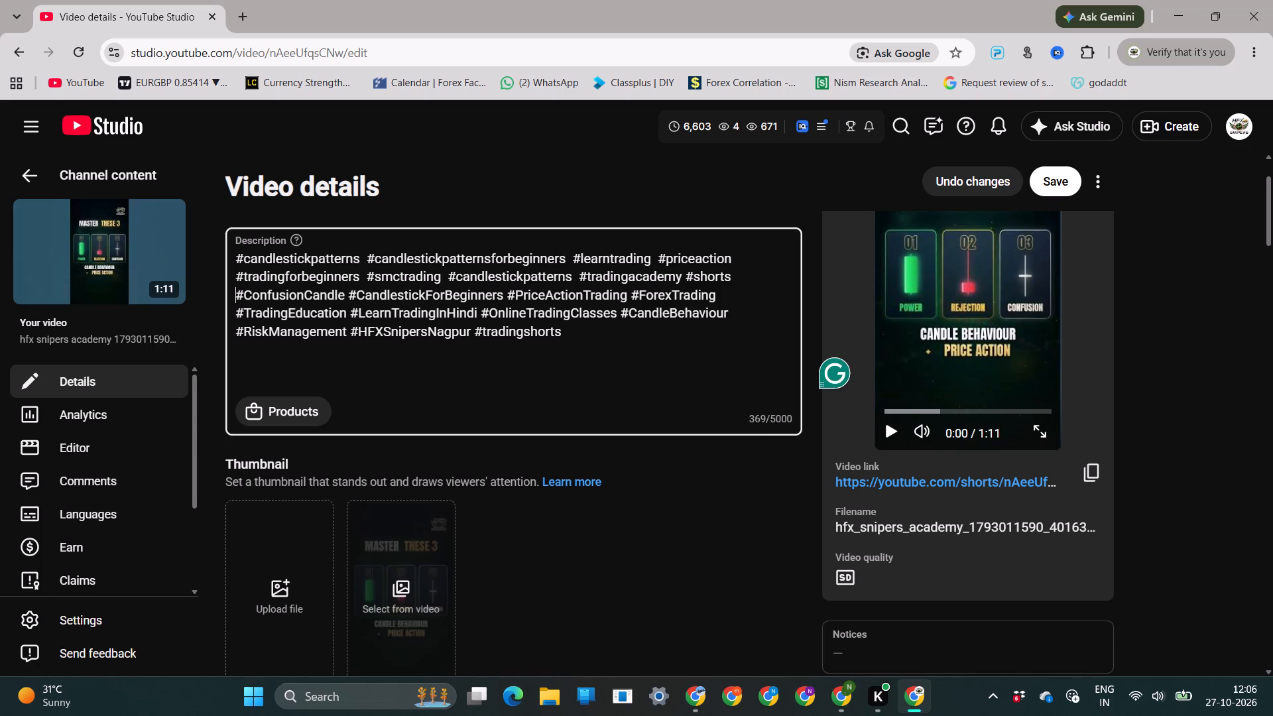
click(733, 278)
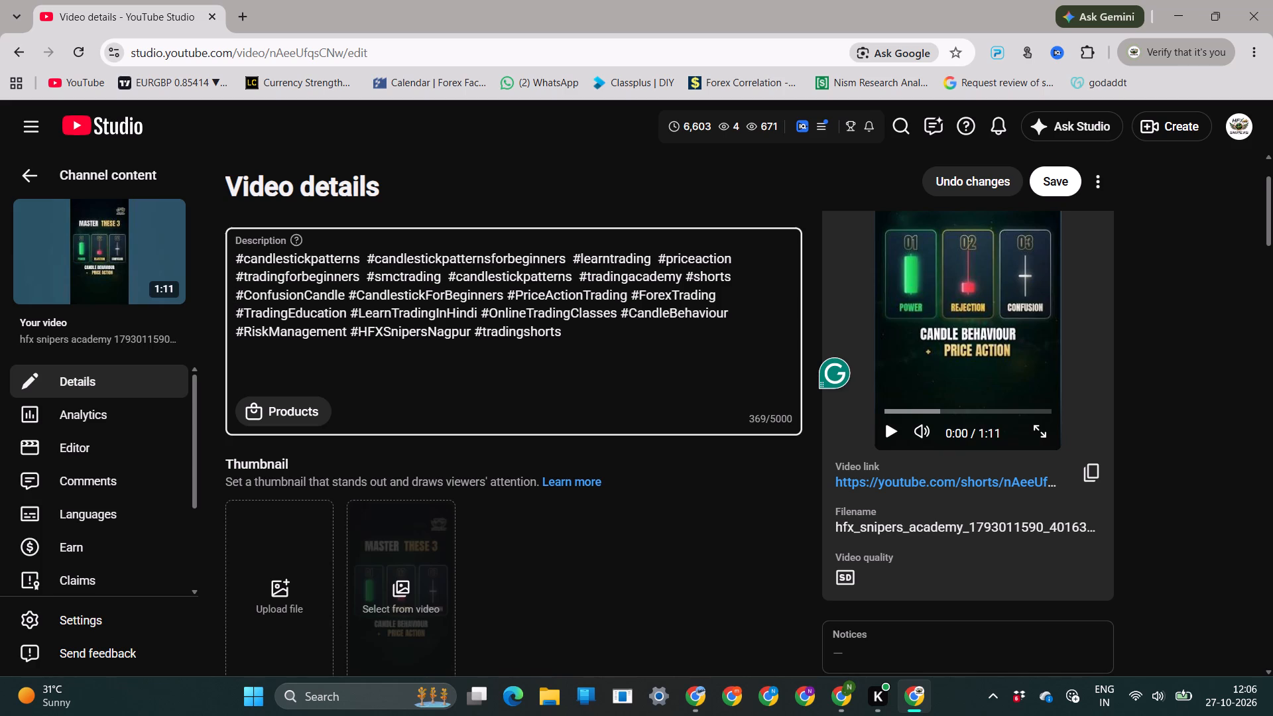
click(728, 277)
key(BackSpace)
key(s)
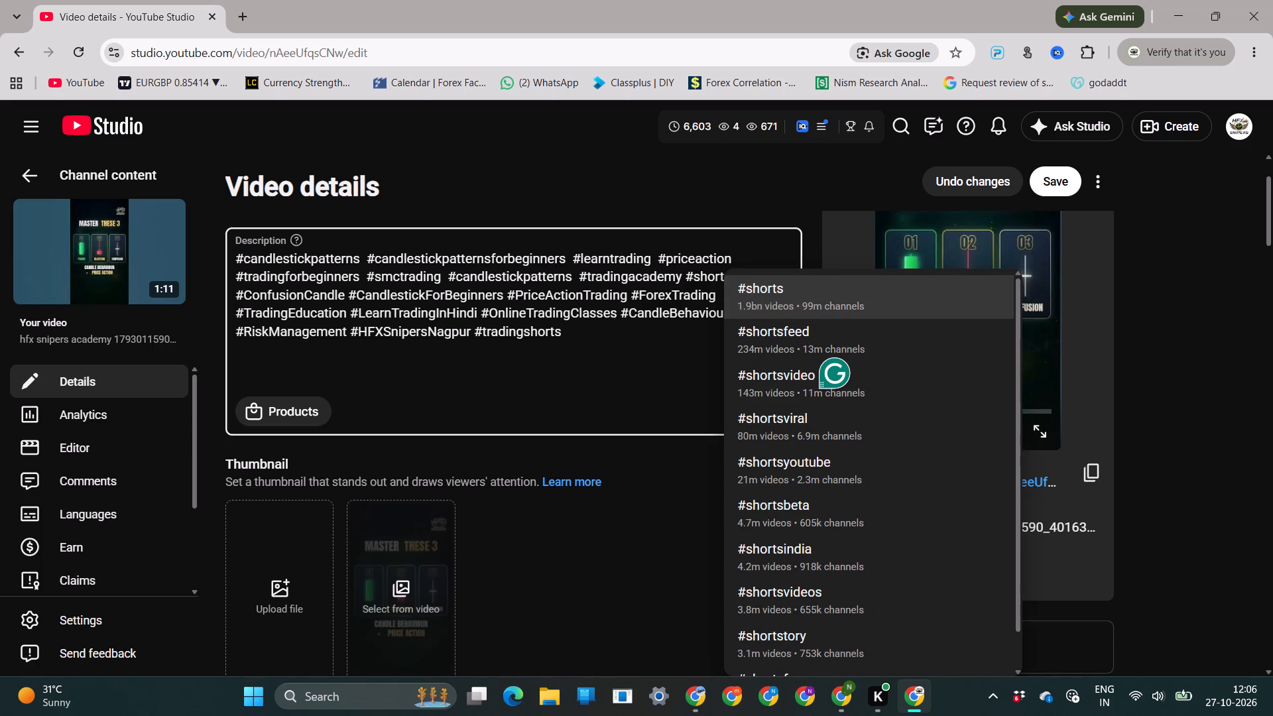
click(812, 280)
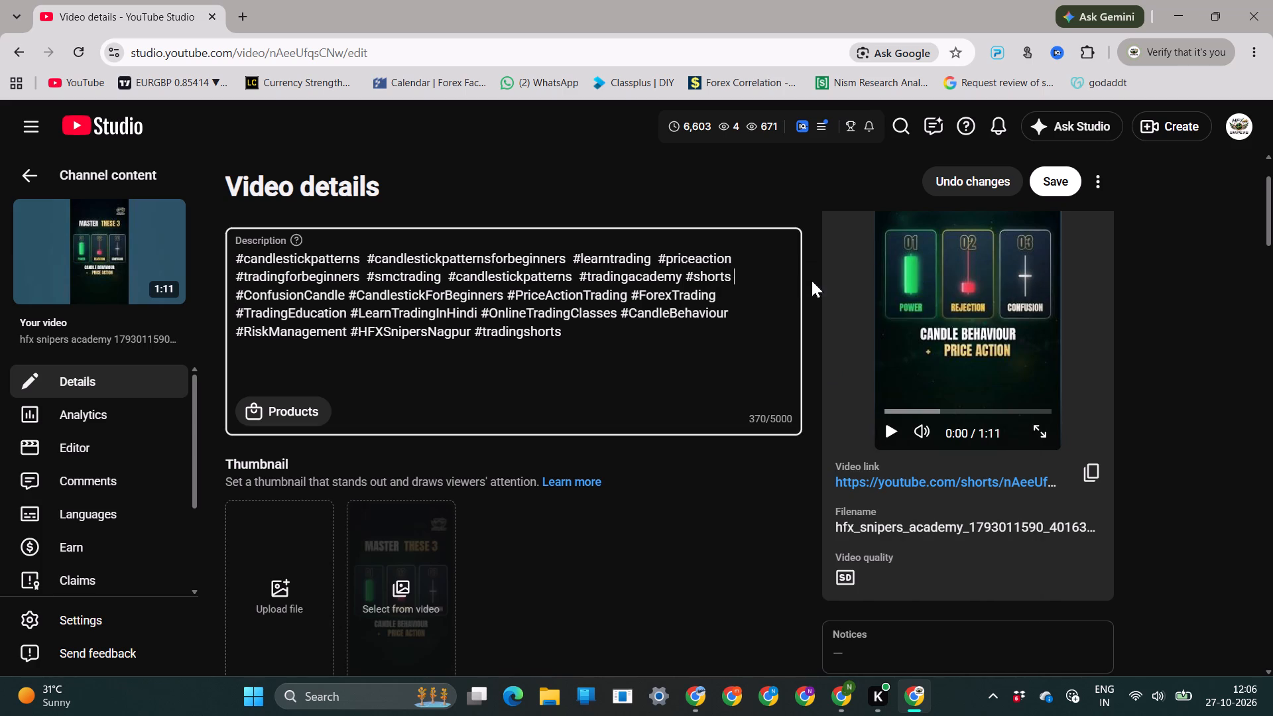
Replace #ConfusionCandle in the description with the suggested #confusionmatrix hashtag.
click(343, 299)
key(BackSpace)
key(e)
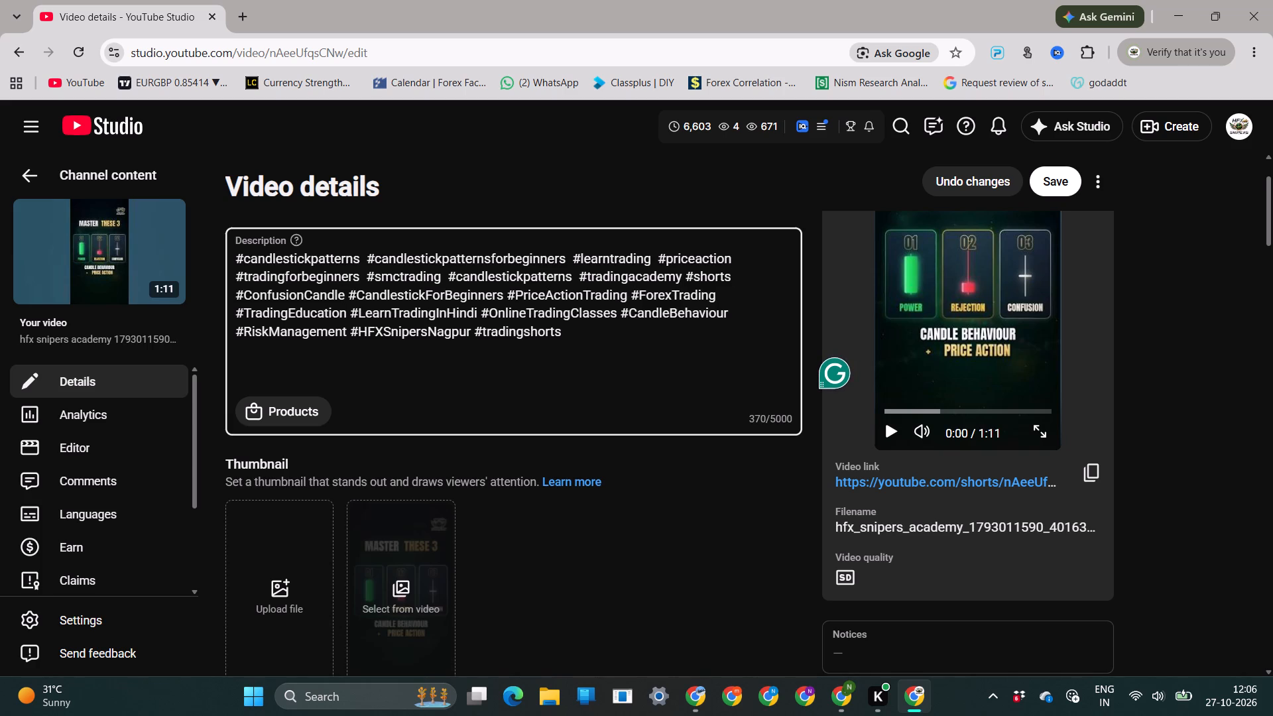
key(BackSpace)
key(BackSpace)
key(BackSpace)
key(BackSpace)
key(BackSpace)
key(BackSpace)
key(BackSpace)
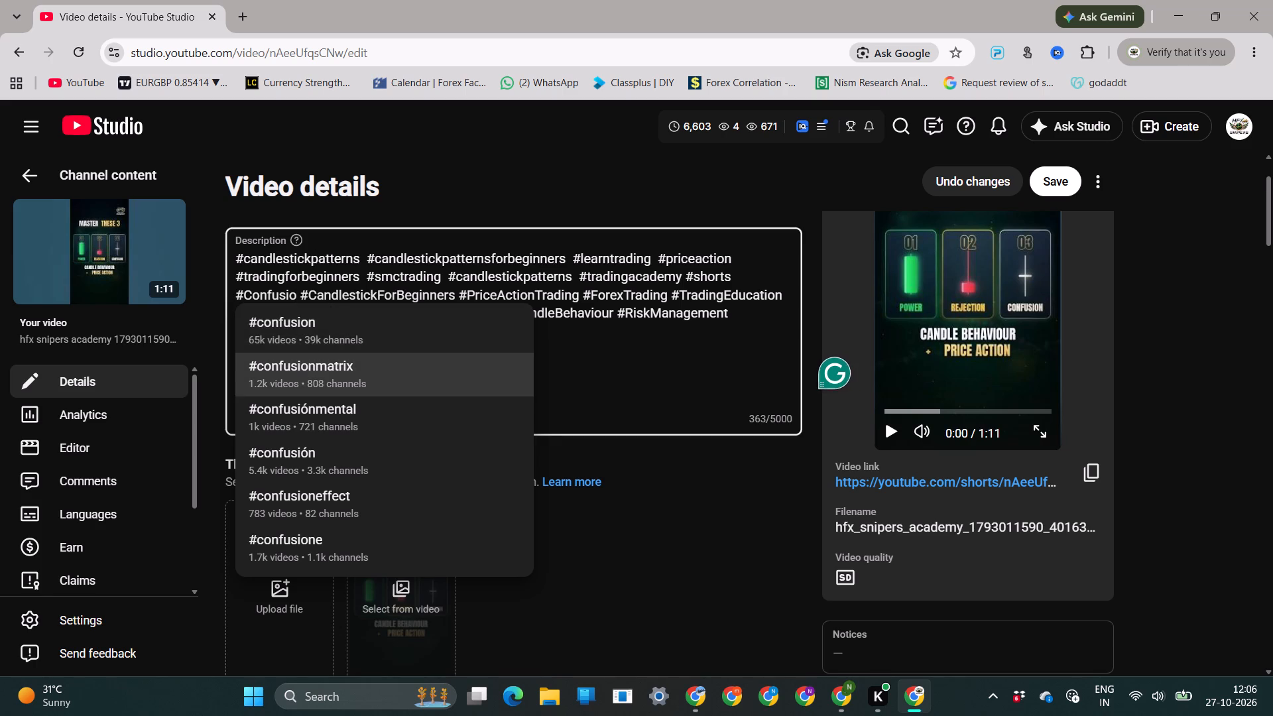
click(300, 374)
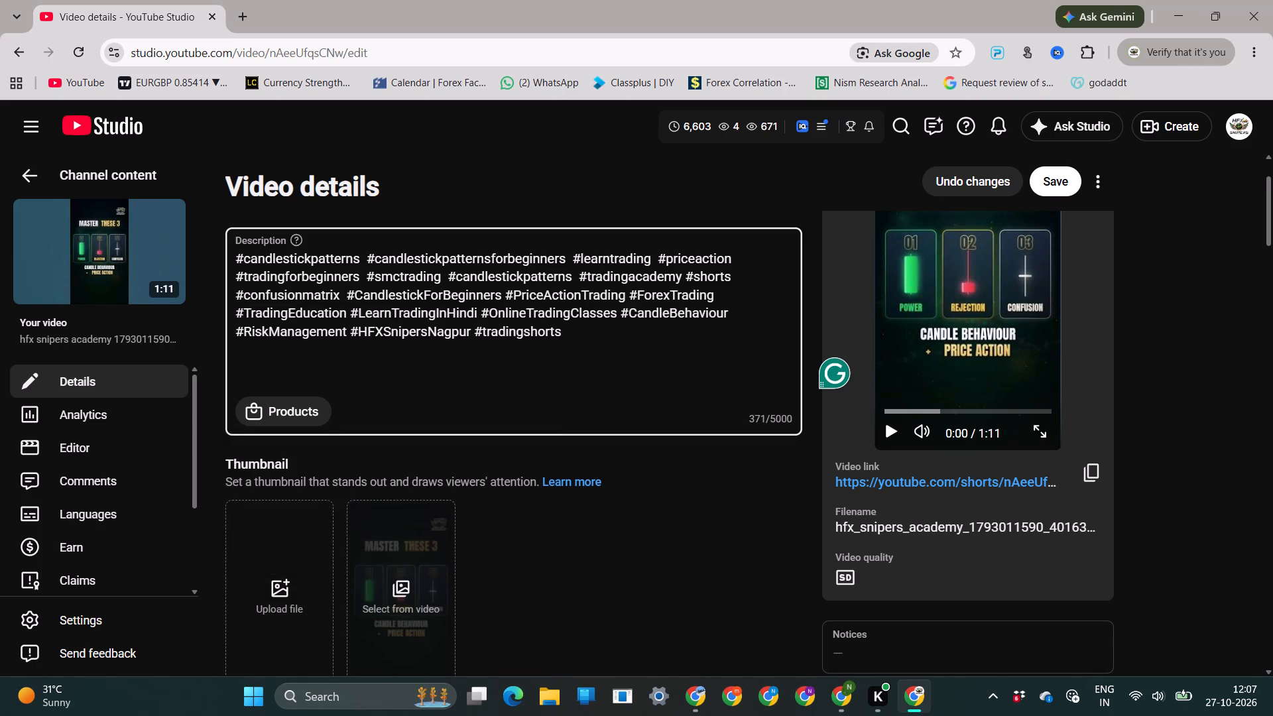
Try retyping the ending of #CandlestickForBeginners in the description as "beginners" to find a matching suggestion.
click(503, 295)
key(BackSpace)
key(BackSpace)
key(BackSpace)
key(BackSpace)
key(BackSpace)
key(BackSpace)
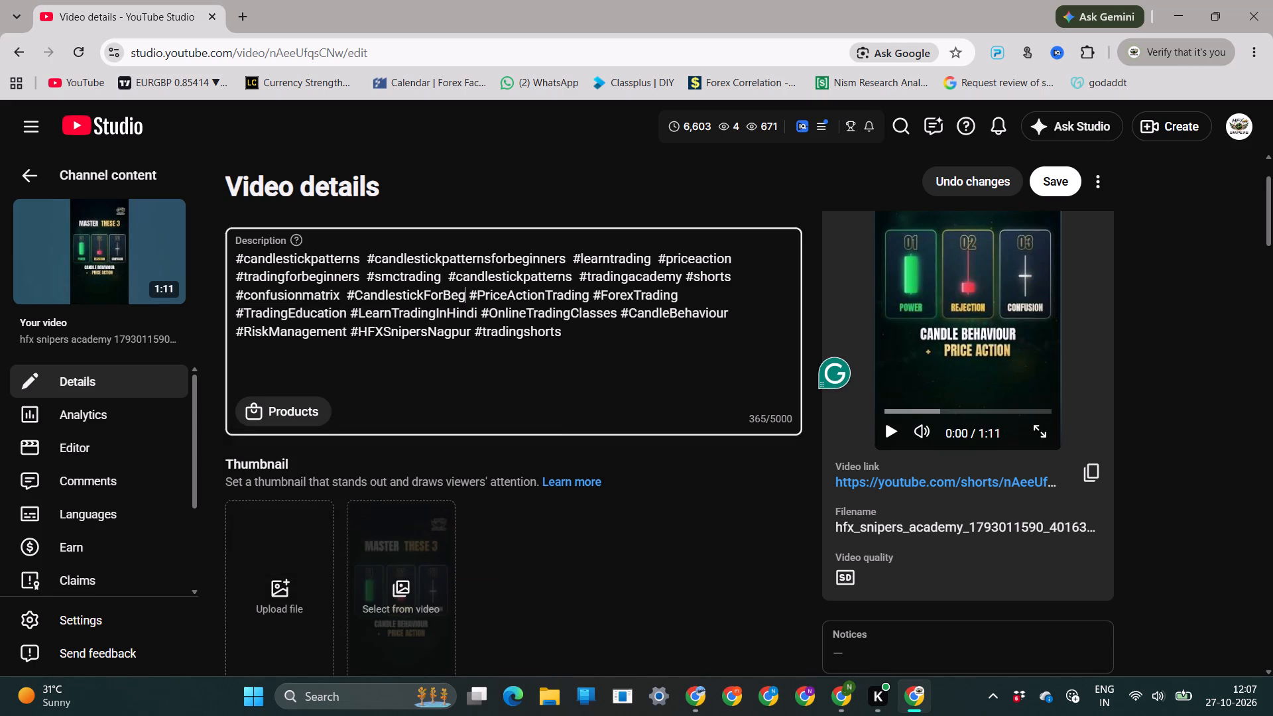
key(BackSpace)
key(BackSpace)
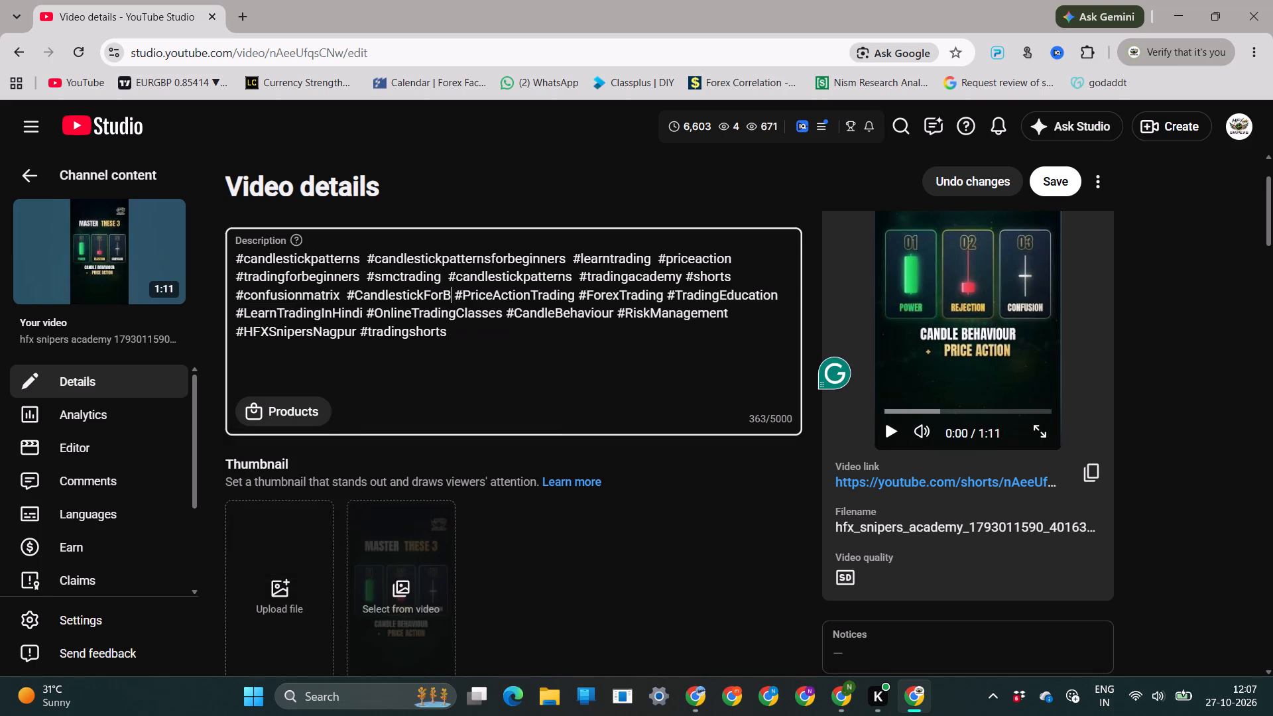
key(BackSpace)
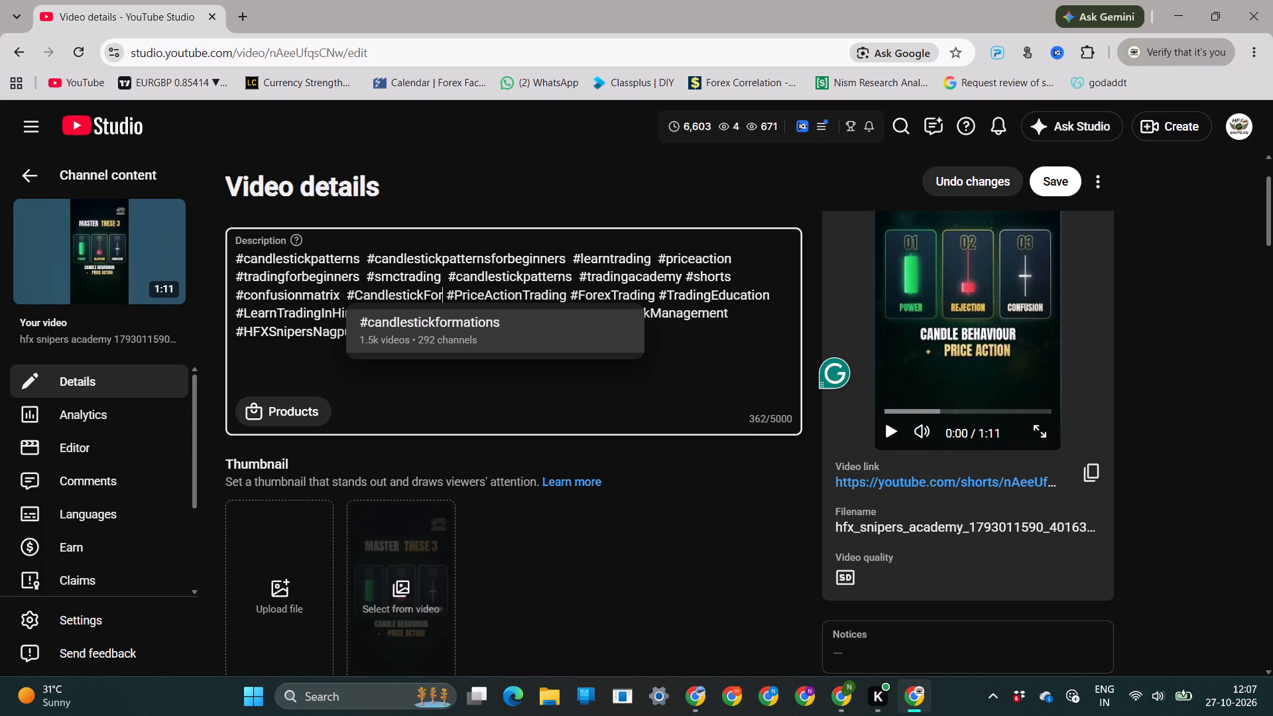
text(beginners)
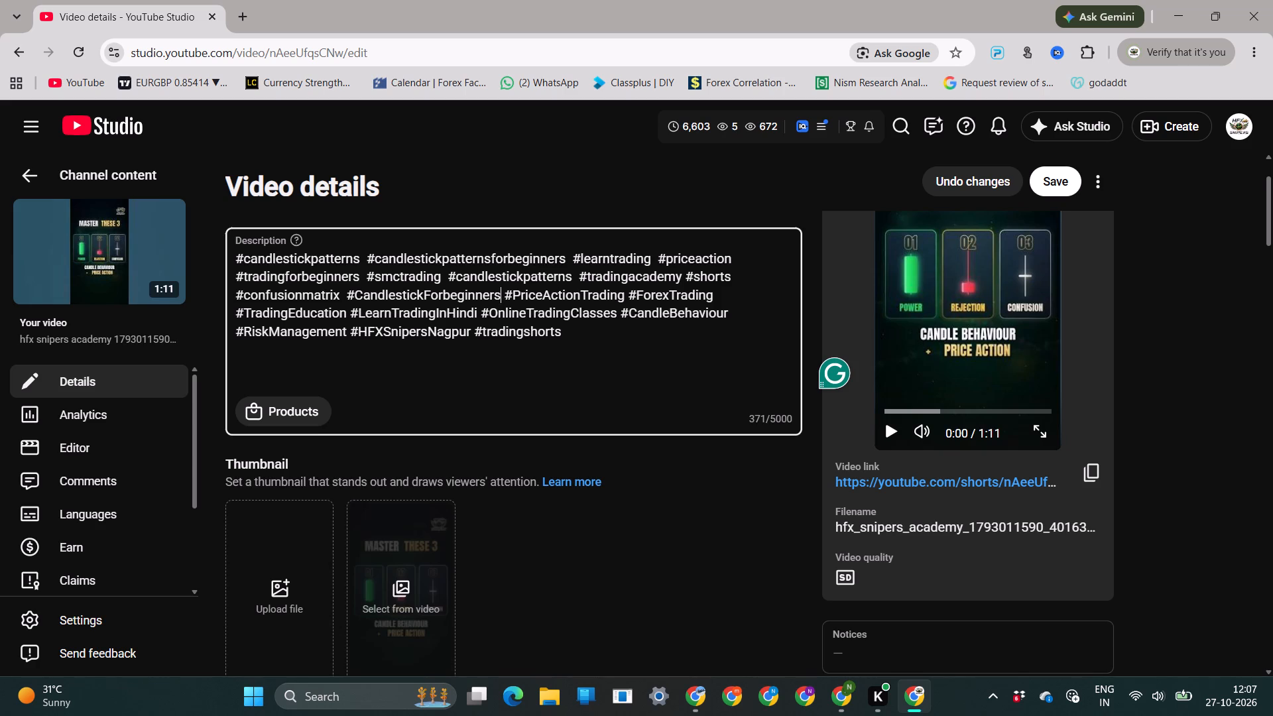
Remove the candlestick-for-beginners hashtag and the extra spaces before #PriceActionTrading from the description.
key(BackSpace)
key(BackSpace)
key(BackSpace)
key(BackSpace)
key(BackSpace)
key(BackSpace)
key(BackSpace)
key(BackSpace)
key(BackSpace)
key(BackSpace)
key(BackSpace)
key(BackSpace)
key(BackSpace)
key(BackSpace)
key(BackSpace)
key(BackSpace)
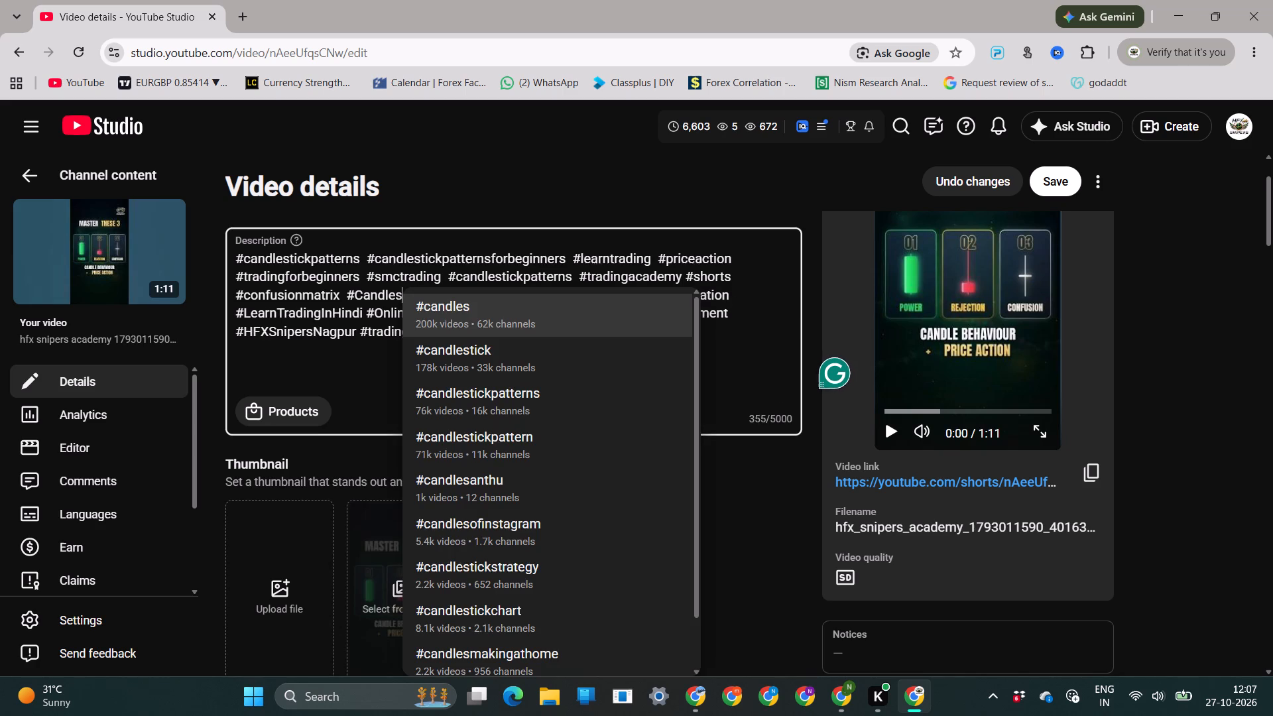
key(BackSpace)
key(BackSpace)
key(BackSpace)
key(BackSpace)
key(BackSpace)
key(BackSpace)
key(BackSpace)
key(BackSpace)
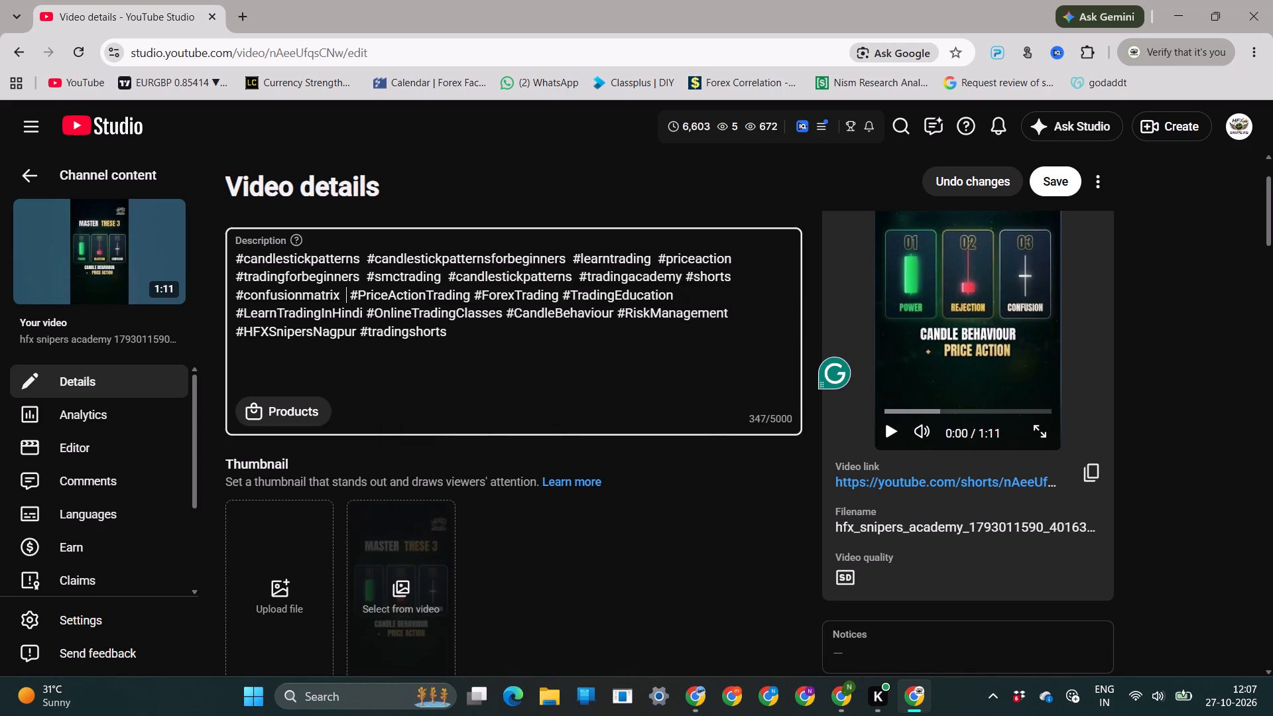
key(BackSpace)
key(Right)
key(BackSpace)
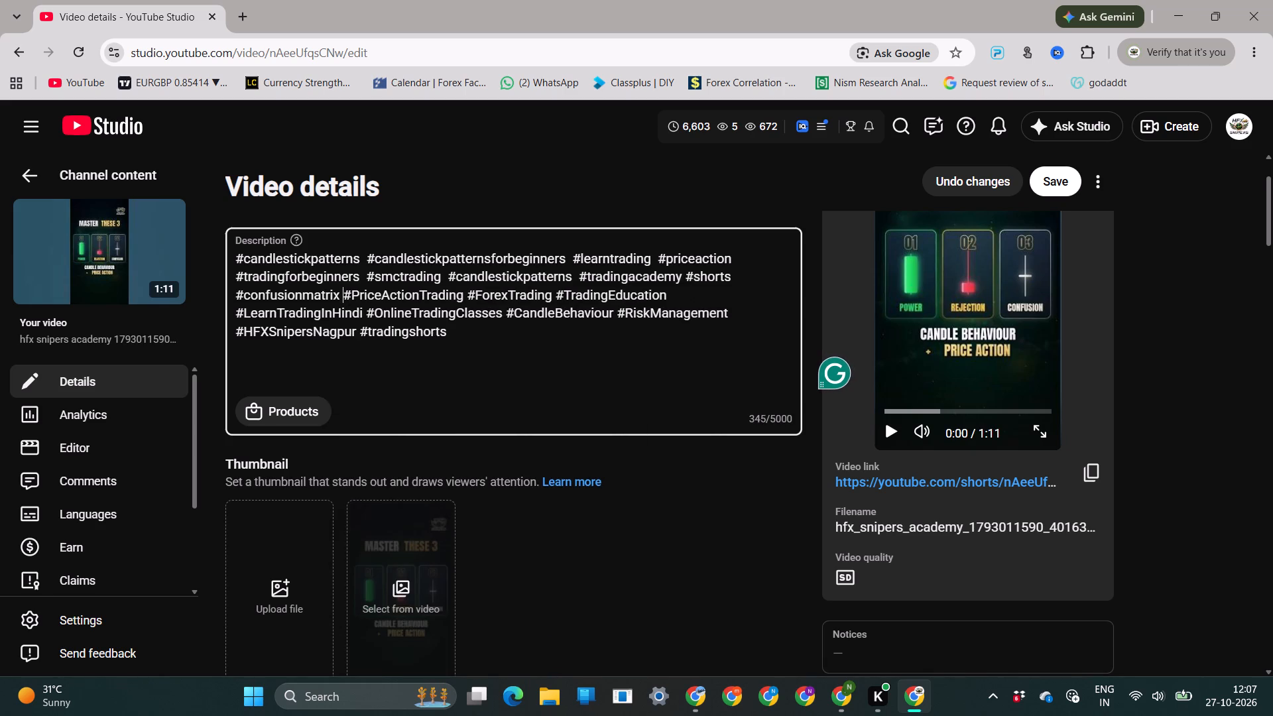
Replace #PriceActionTrading in the description with the suggested #priceactiontrading hashtag.
click(463, 296)
key(BackSpace)
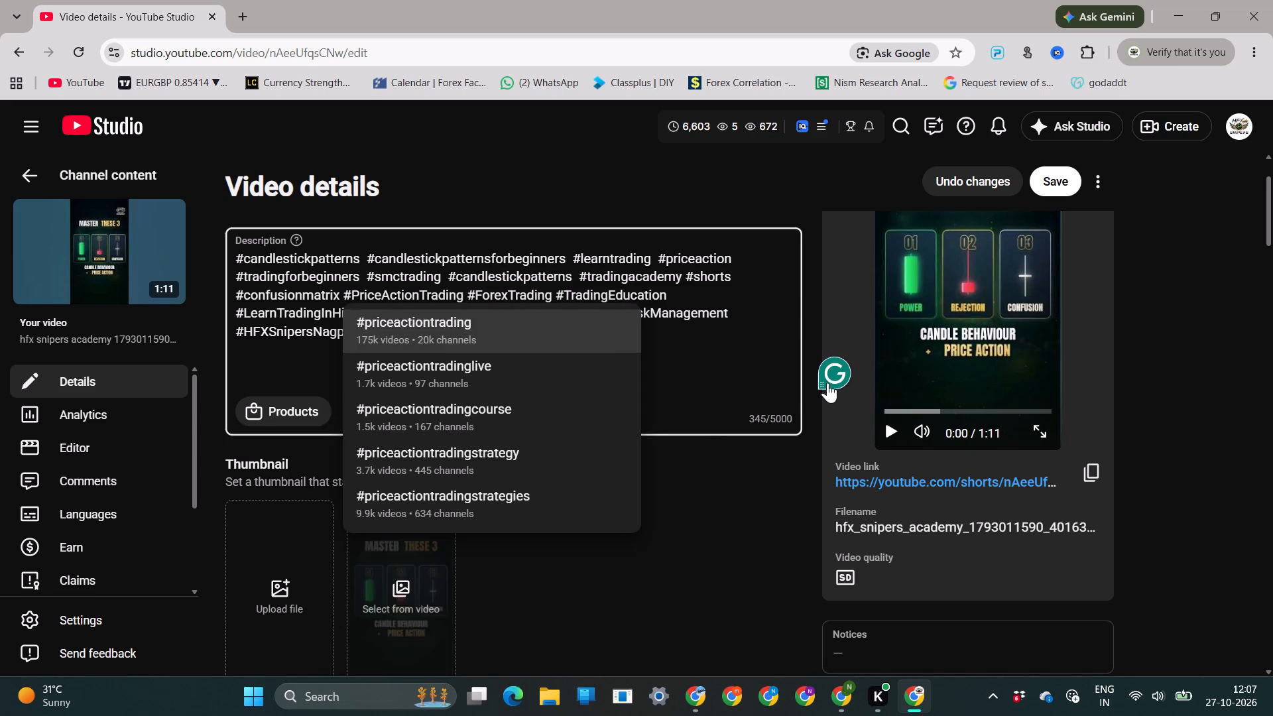
click(541, 343)
Replace #ForexTrading in the description with the suggested #forextrading hashtag.
click(550, 296)
key(BackSpace)
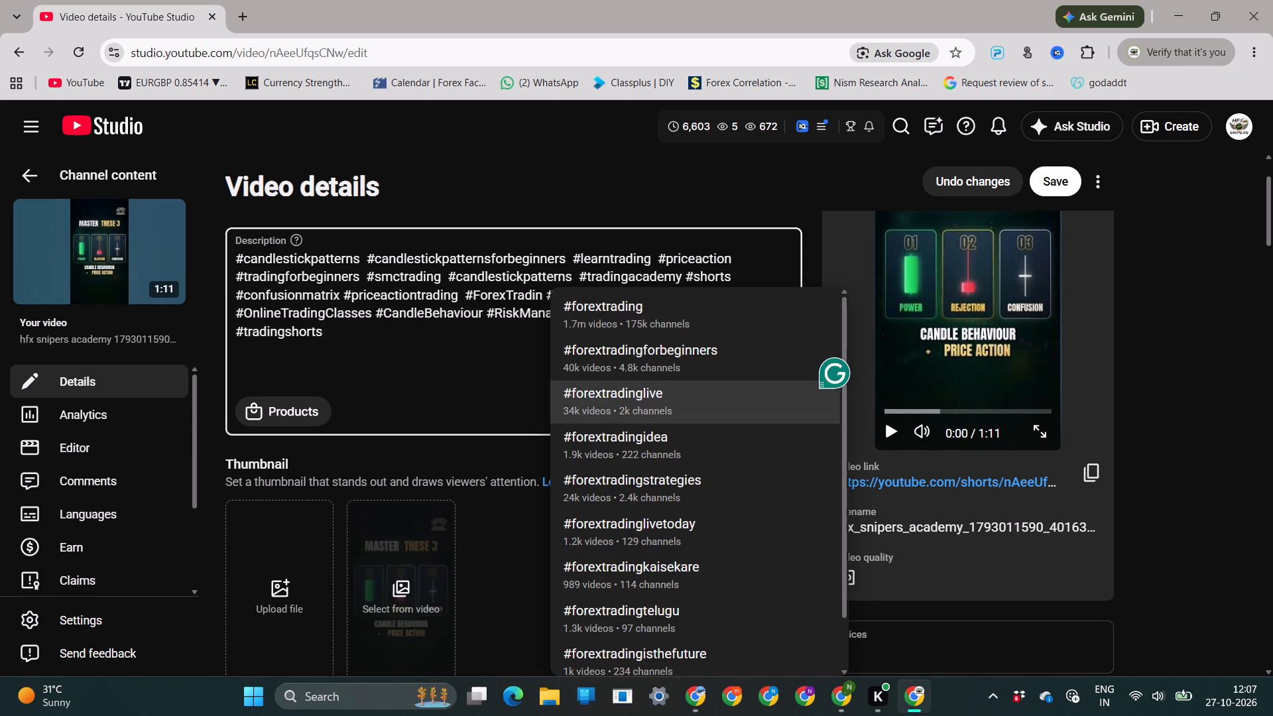
key(g)
click(642, 317)
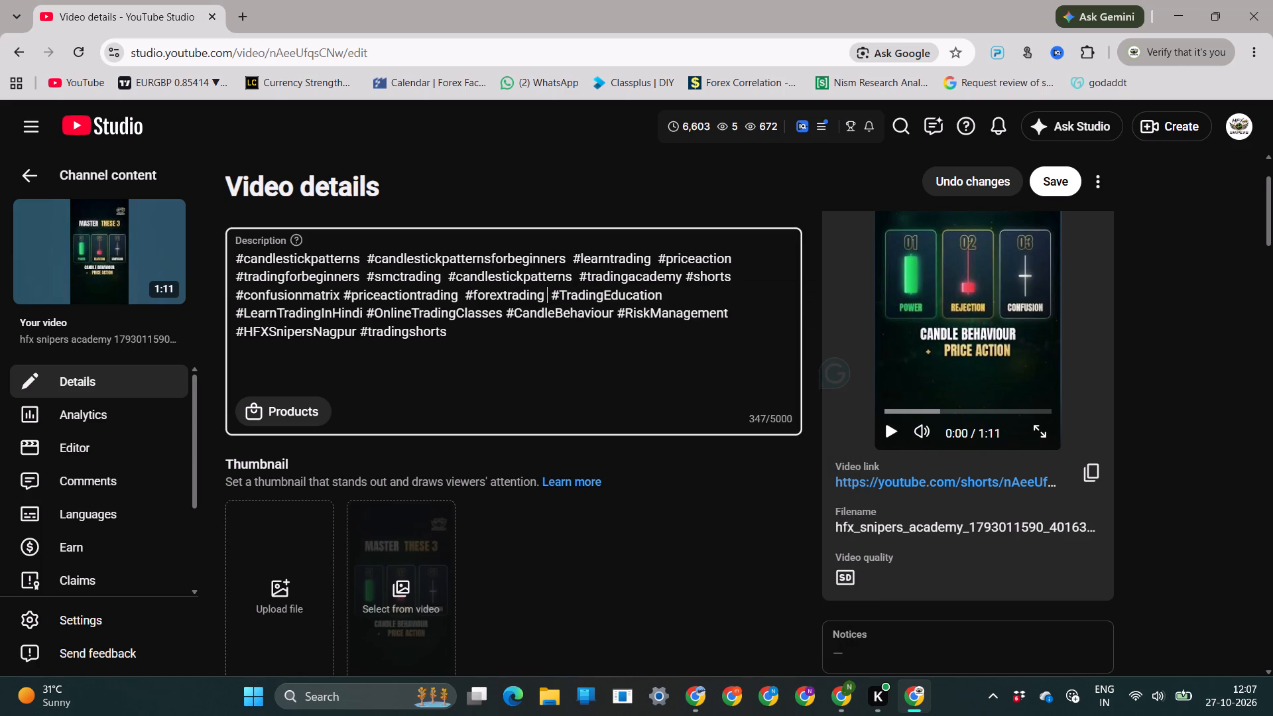
Replace #TradingEducation in the description with the suggested #tradingeducation hashtag.
click(677, 292)
click(661, 294)
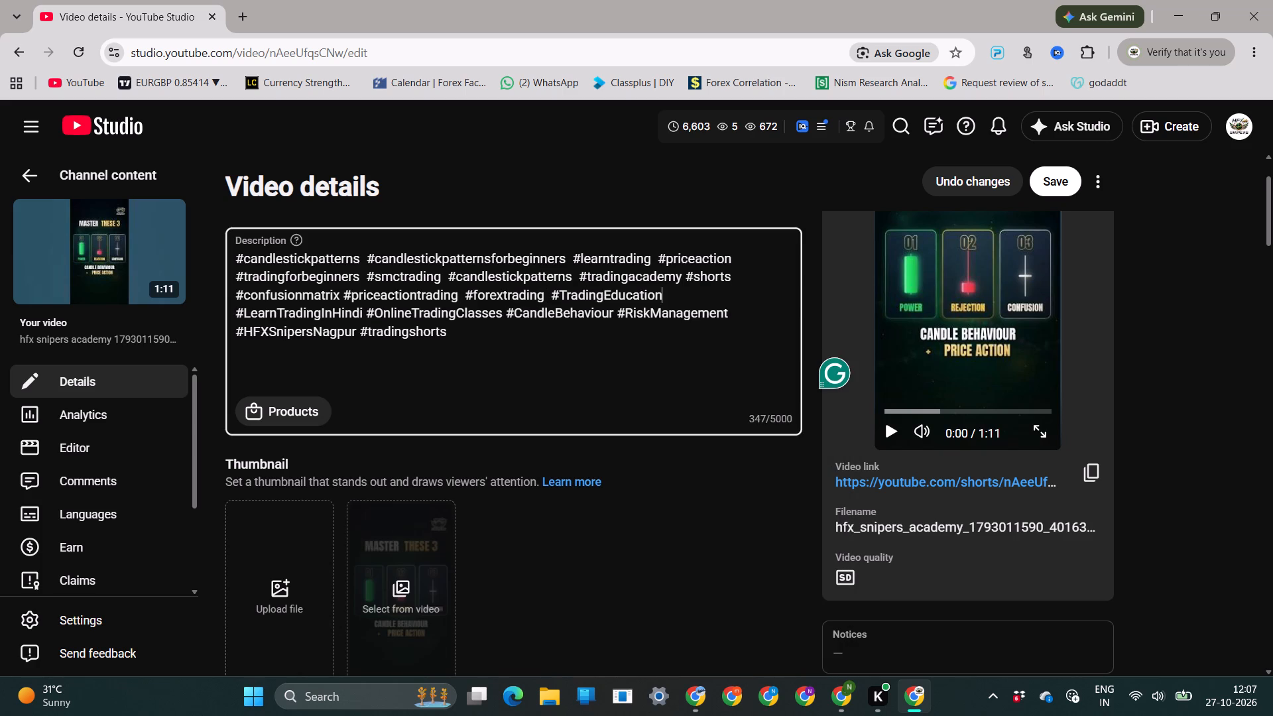
key(BackSpace)
key(n)
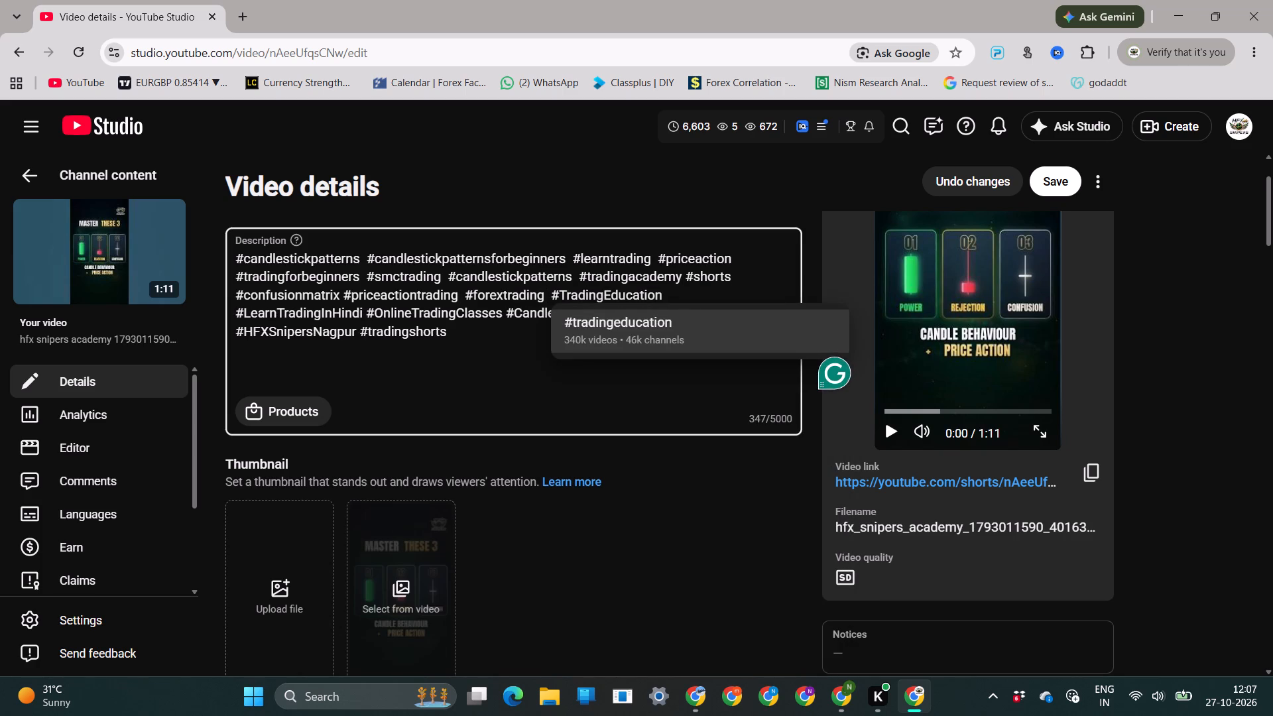
click(643, 329)
Replace #LearnTradingInHindi in the description with the suggested #learntradingthesimpleway hashtag.
click(360, 314)
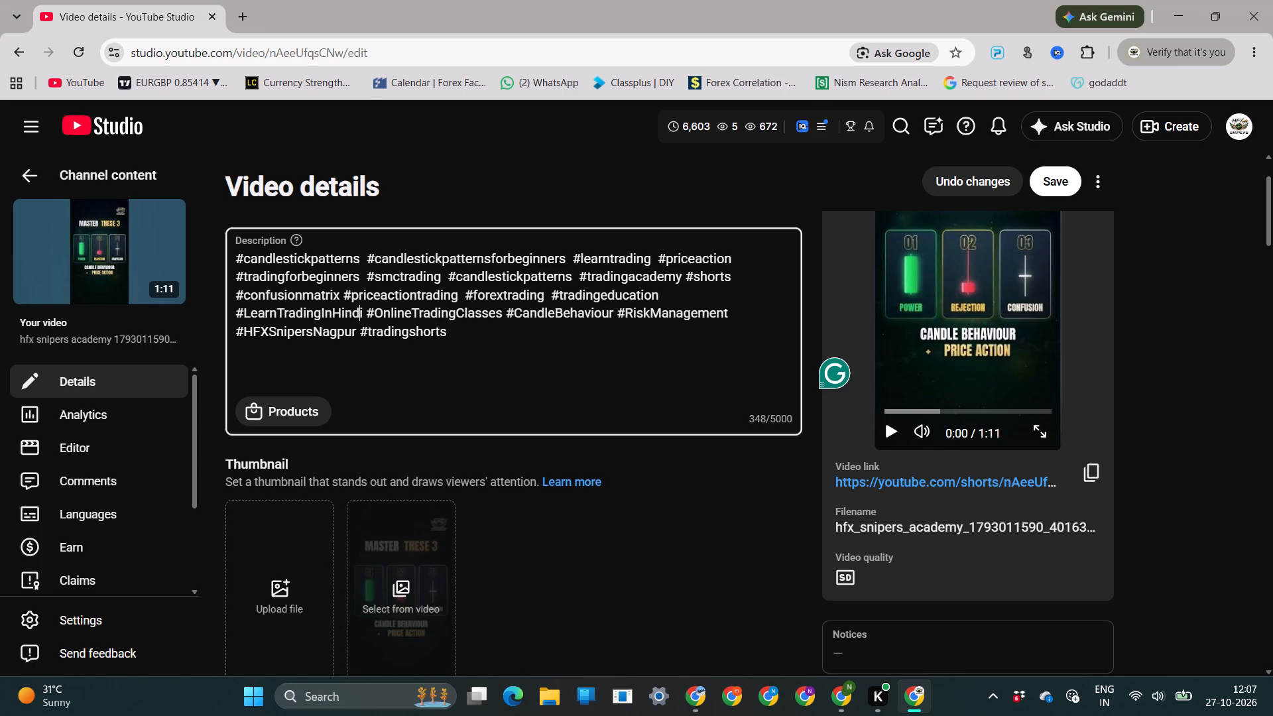
key(Right)
key(BackSpace)
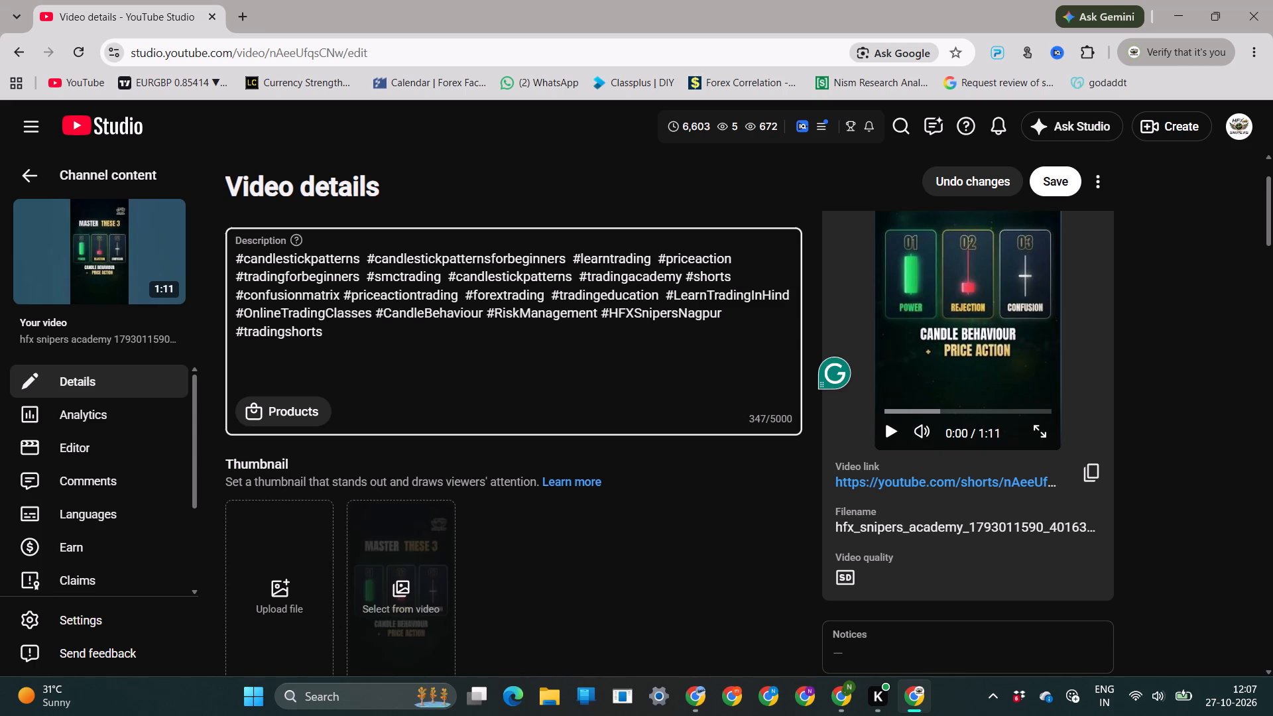
key(BackSpace)
key(BackSpace)
key(BackSpace)
key(BackSpace)
key(BackSpace)
key(BackSpace)
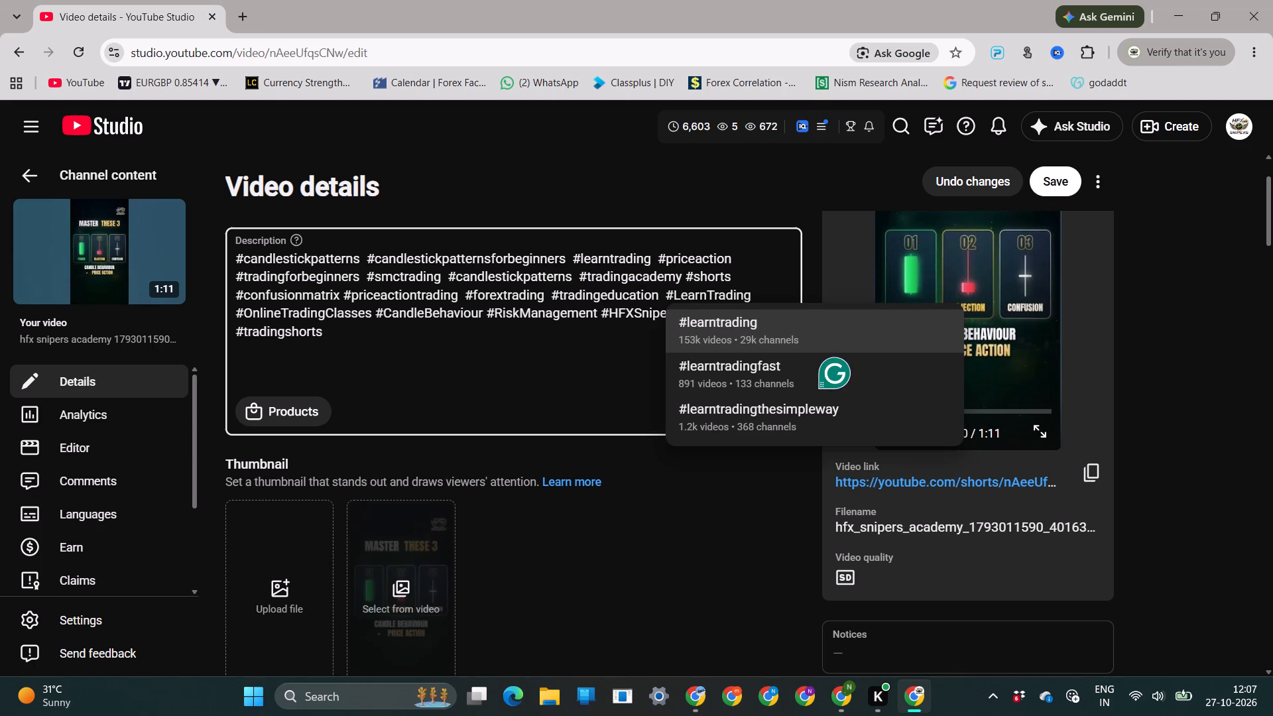
click(745, 418)
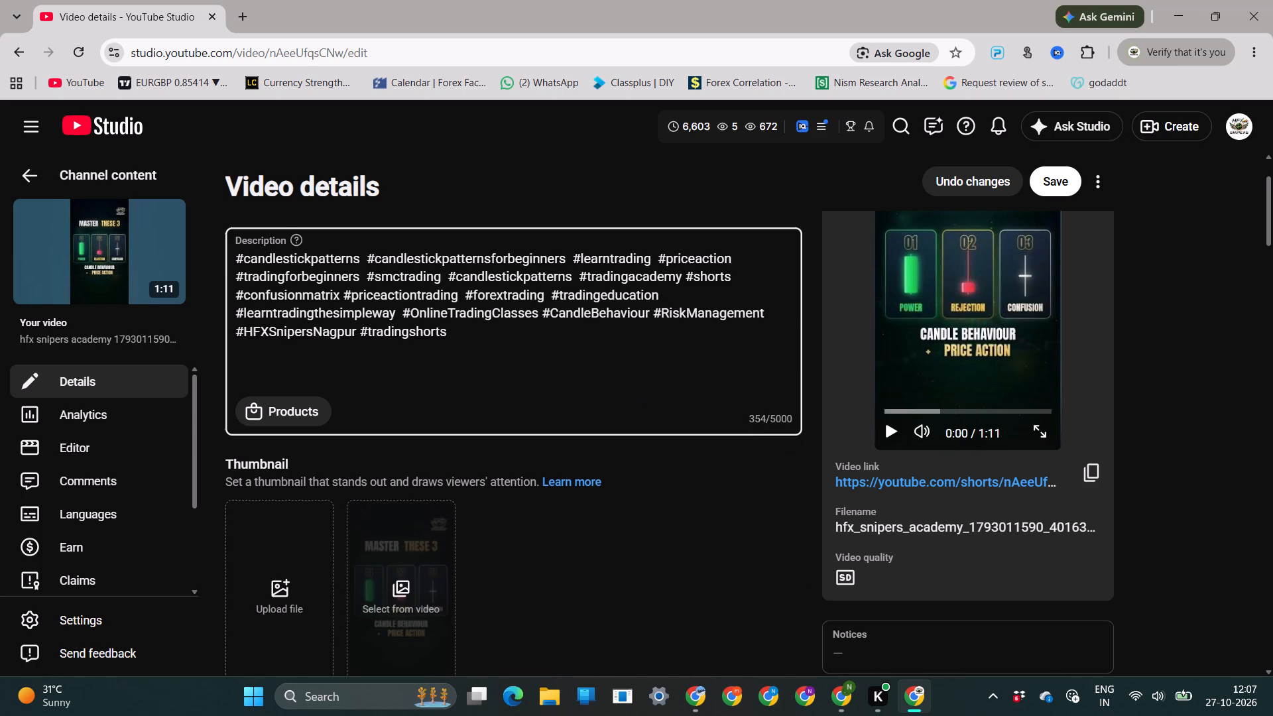
Replace #OnlineTradingClasses in the description with the suggested #onlinetradingcourse hashtag.
click(538, 317)
key(BackSpace)
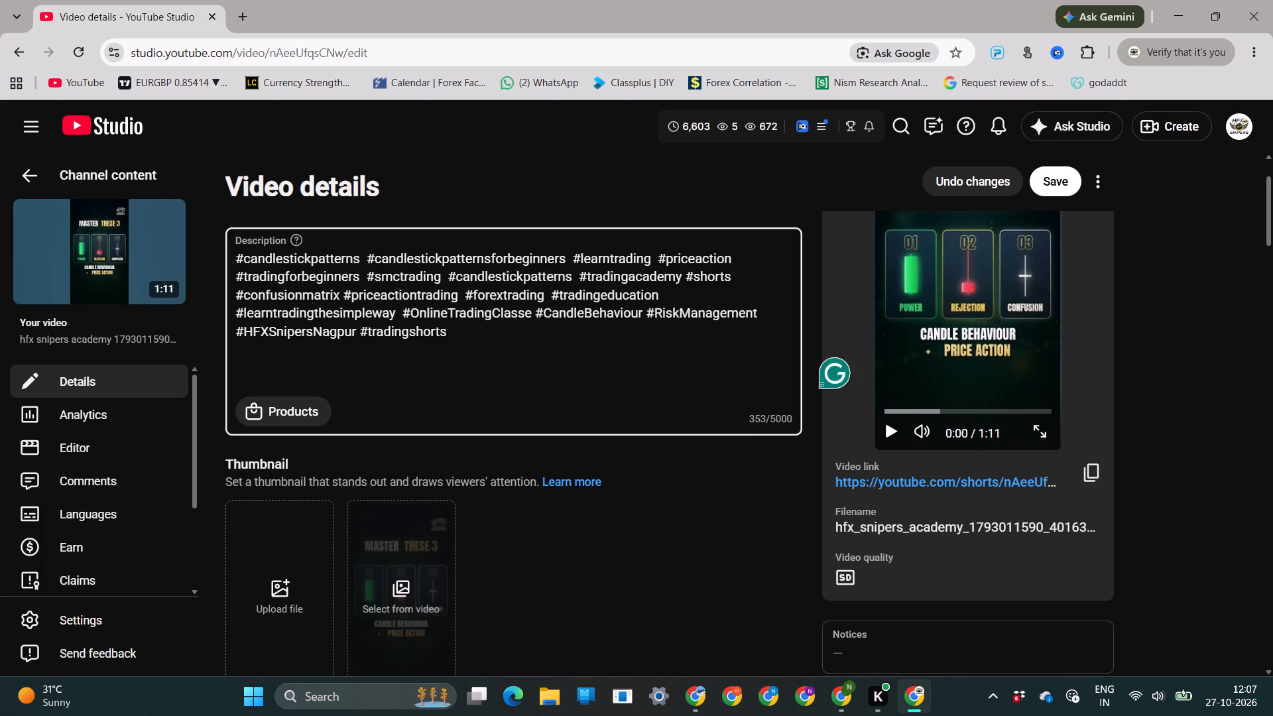
key(s)
key(BackSpace)
key(BackSpace)
key(BackSpace)
key(BackSpace)
key(BackSpace)
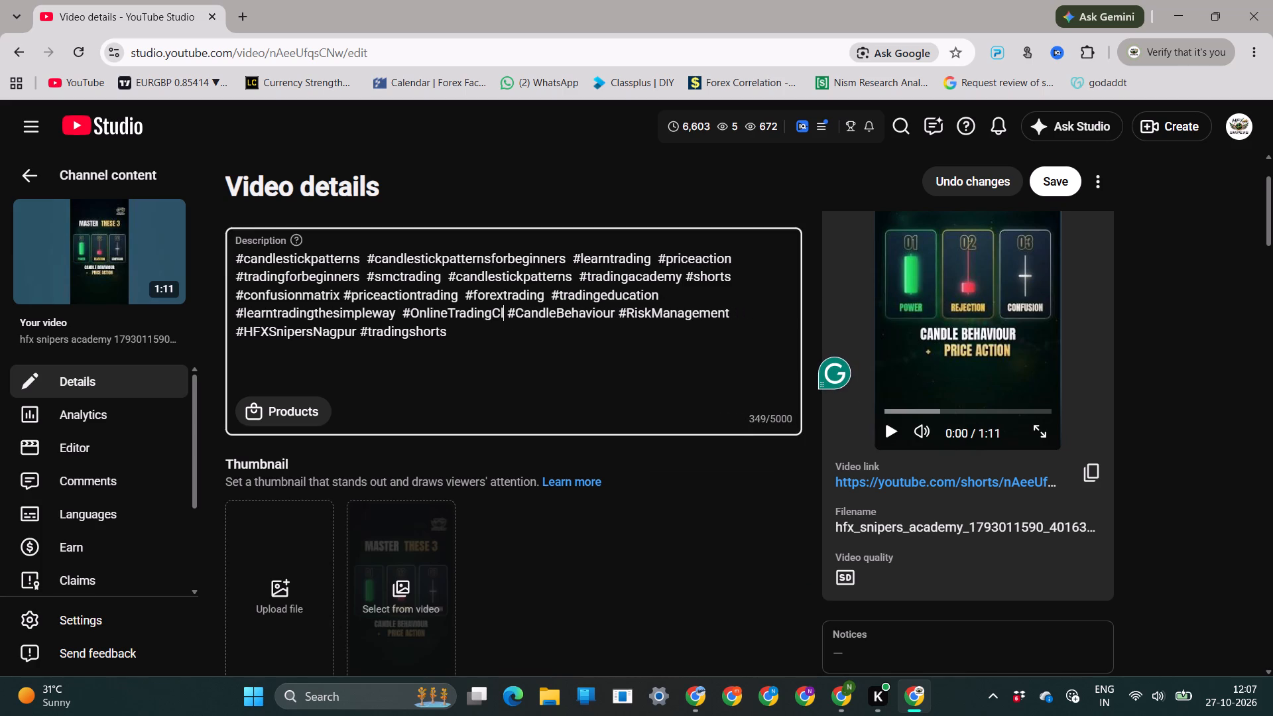
key(BackSpace)
key(BackSpace)
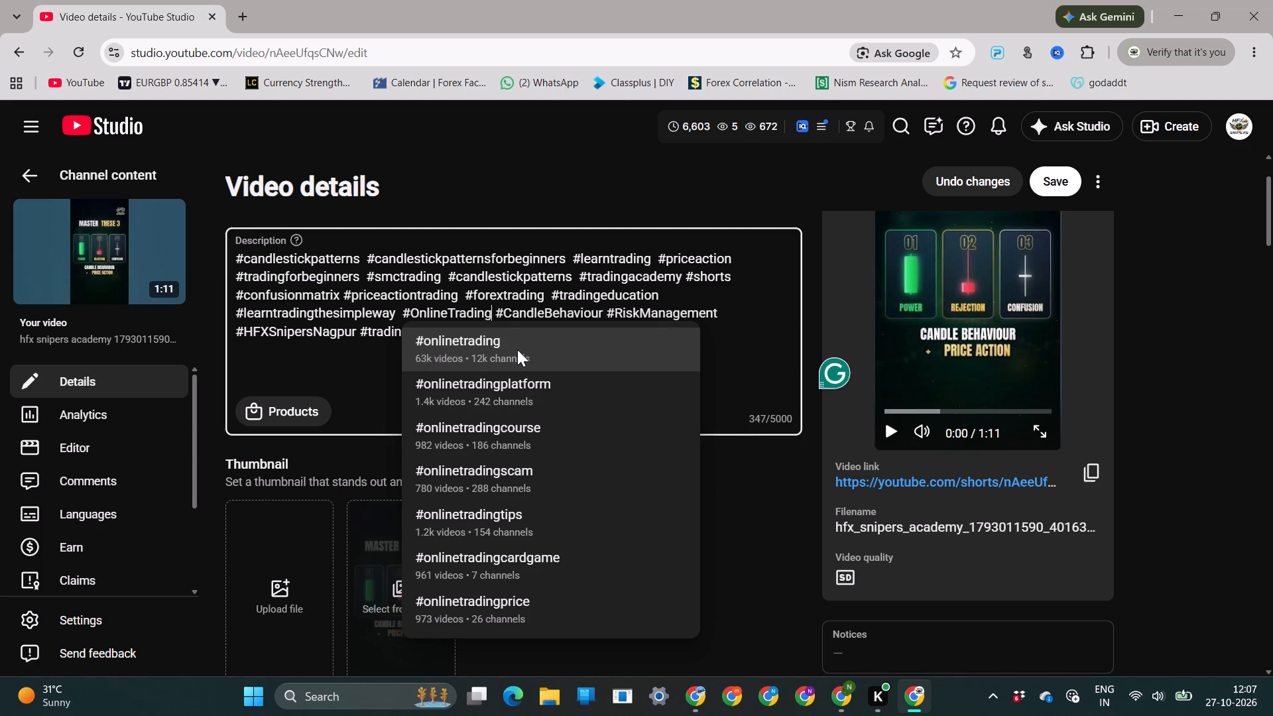
click(538, 440)
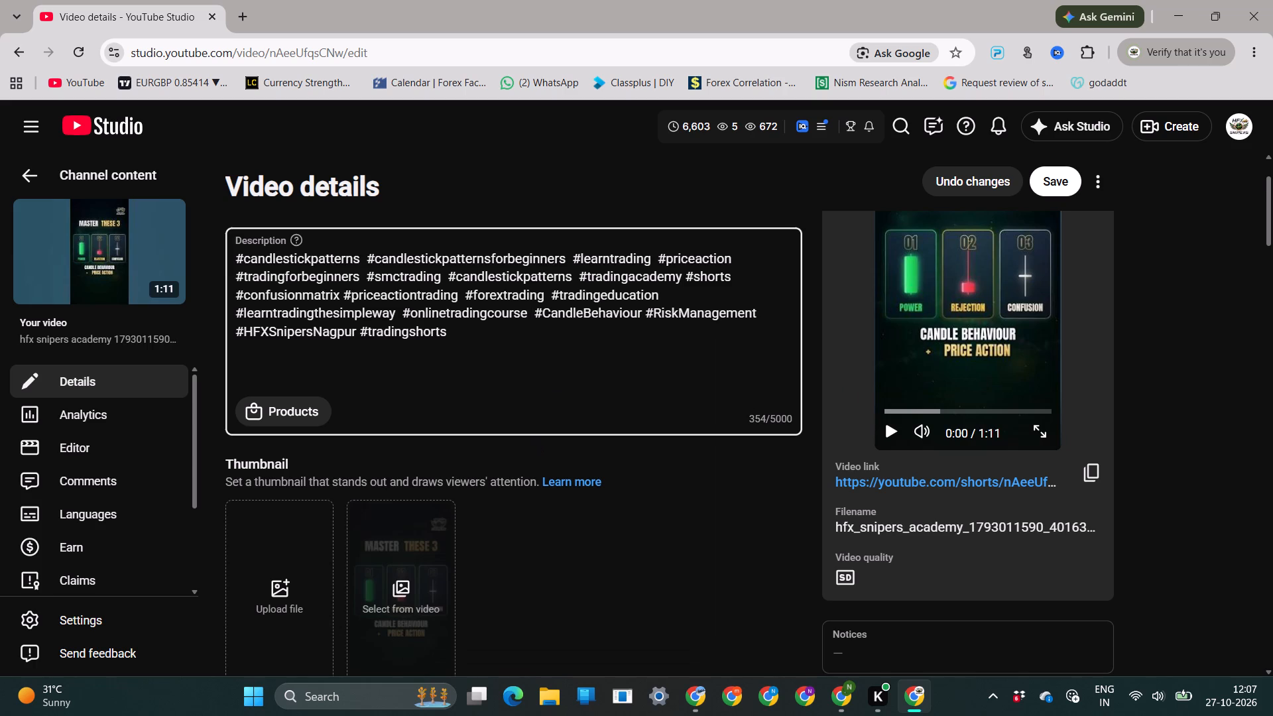
Replace #CandleBehaviour in the description with the suggested #candlestick hashtag.
click(640, 316)
key(BackSpace)
key(r)
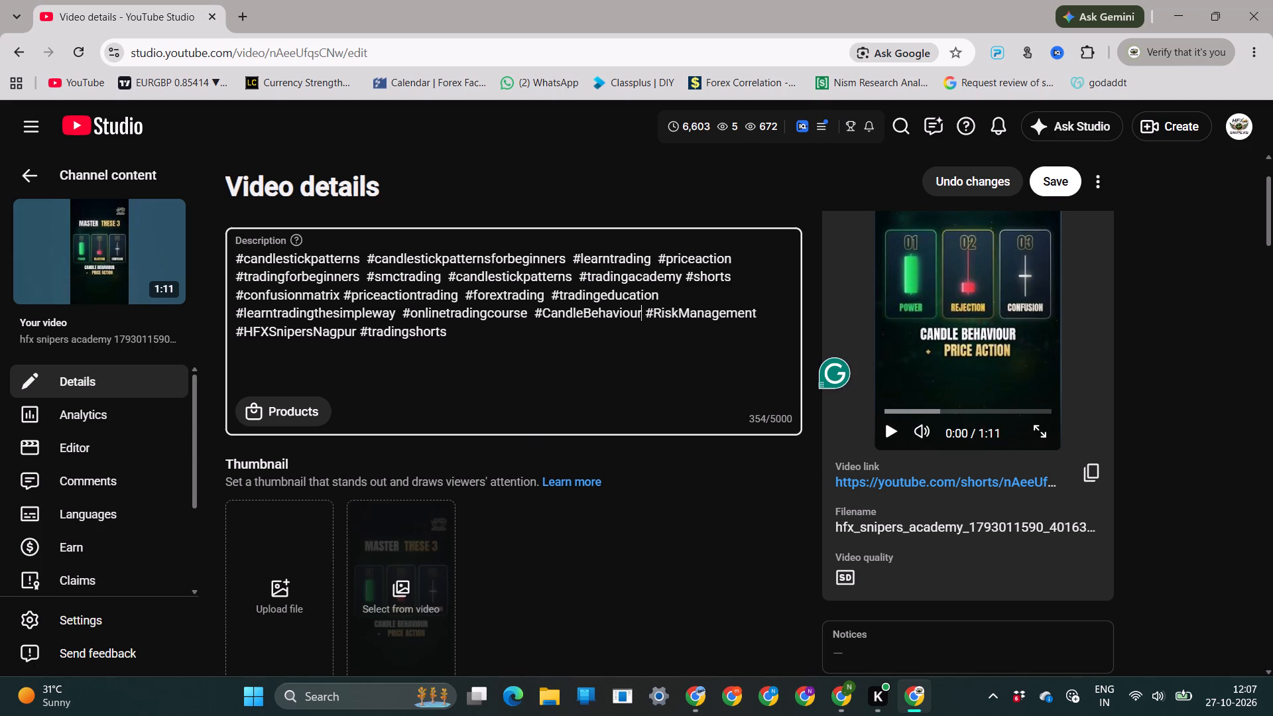
key(BackSpace)
key(BackSpace)
key(BackSpace)
key(BackSpace)
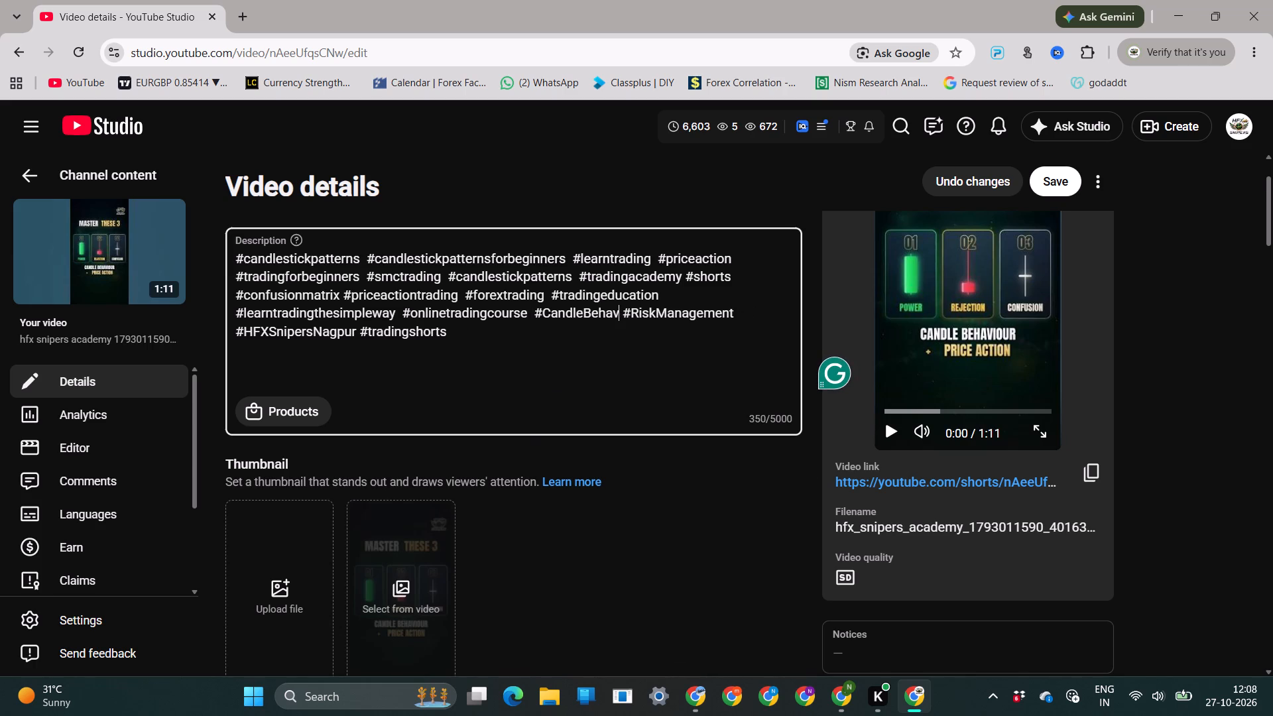
Replace #CandleBehaviour in the description with the suggested #candlestick hashtag.
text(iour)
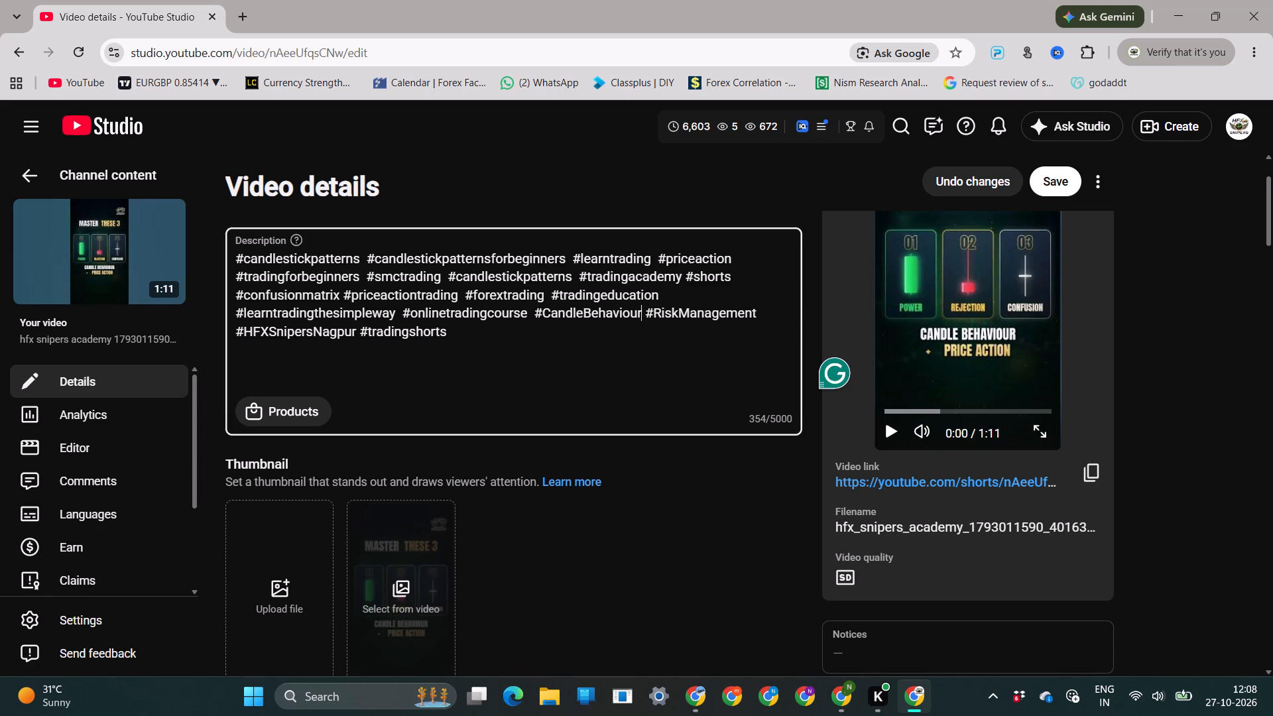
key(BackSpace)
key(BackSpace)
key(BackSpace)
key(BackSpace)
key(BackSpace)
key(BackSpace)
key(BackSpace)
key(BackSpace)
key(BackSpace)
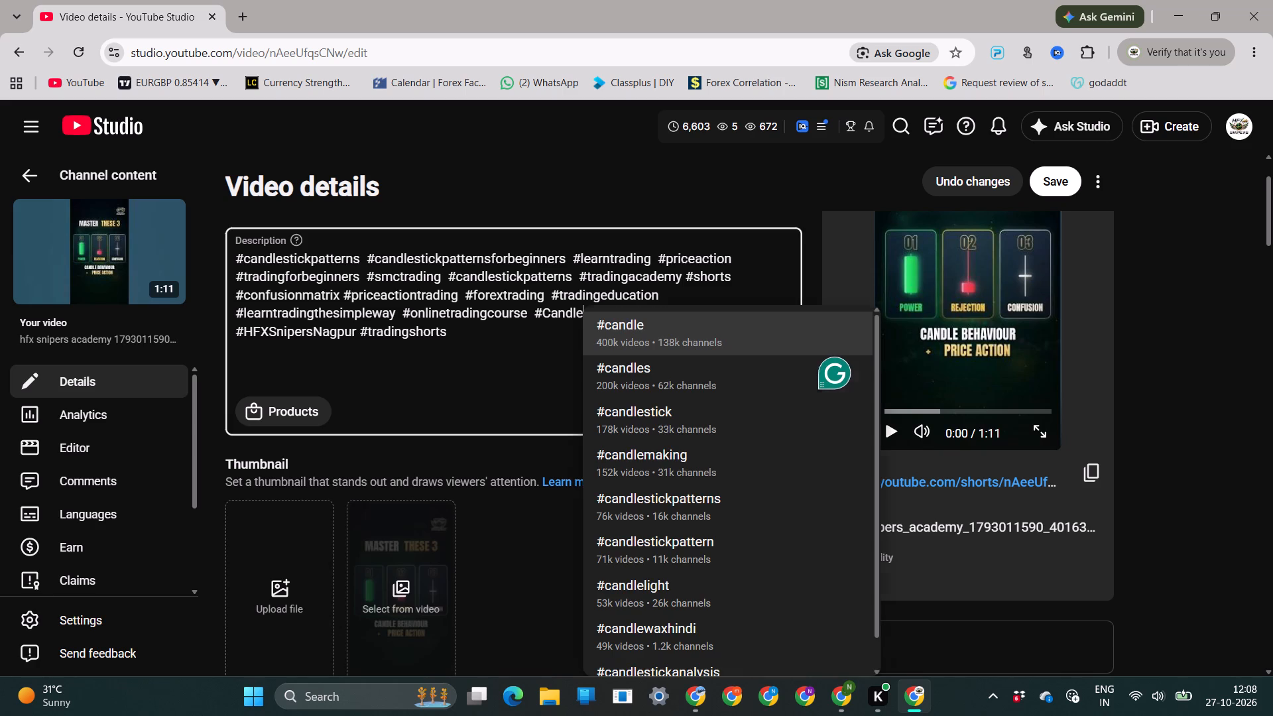
click(727, 424)
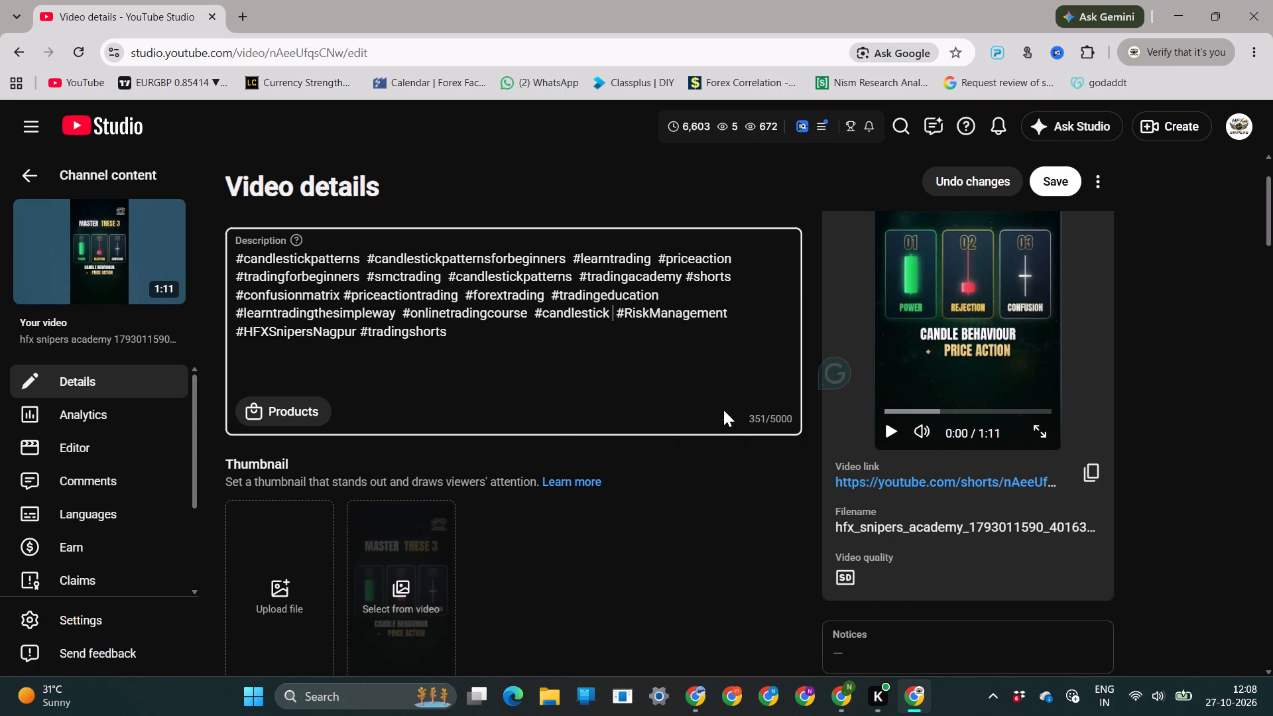
Replace #RiskManagement in the description with the suggested #riskmanagement hashtag.
click(734, 309)
click(719, 312)
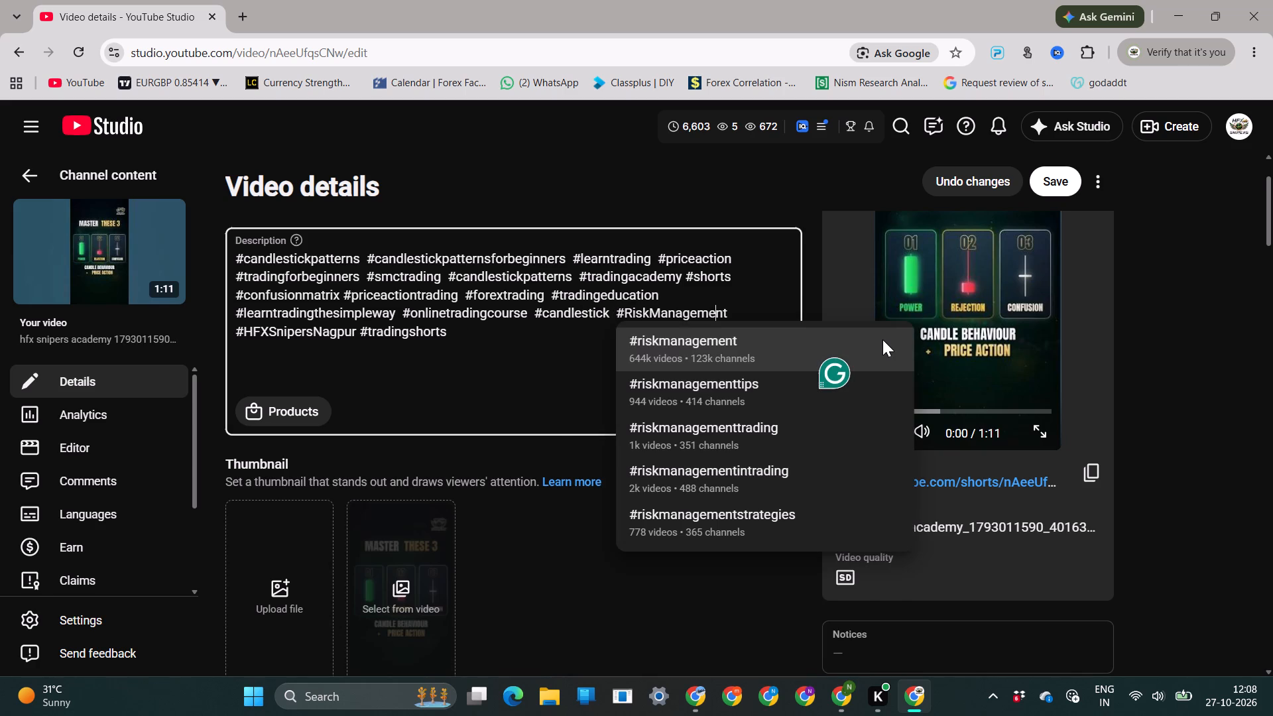
key(Right)
key(Right)
key(BackSpace)
key(BackSpace)
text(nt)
click(753, 336)
Delete the #HFXSnipersNagpur hashtag from the description.
click(343, 337)
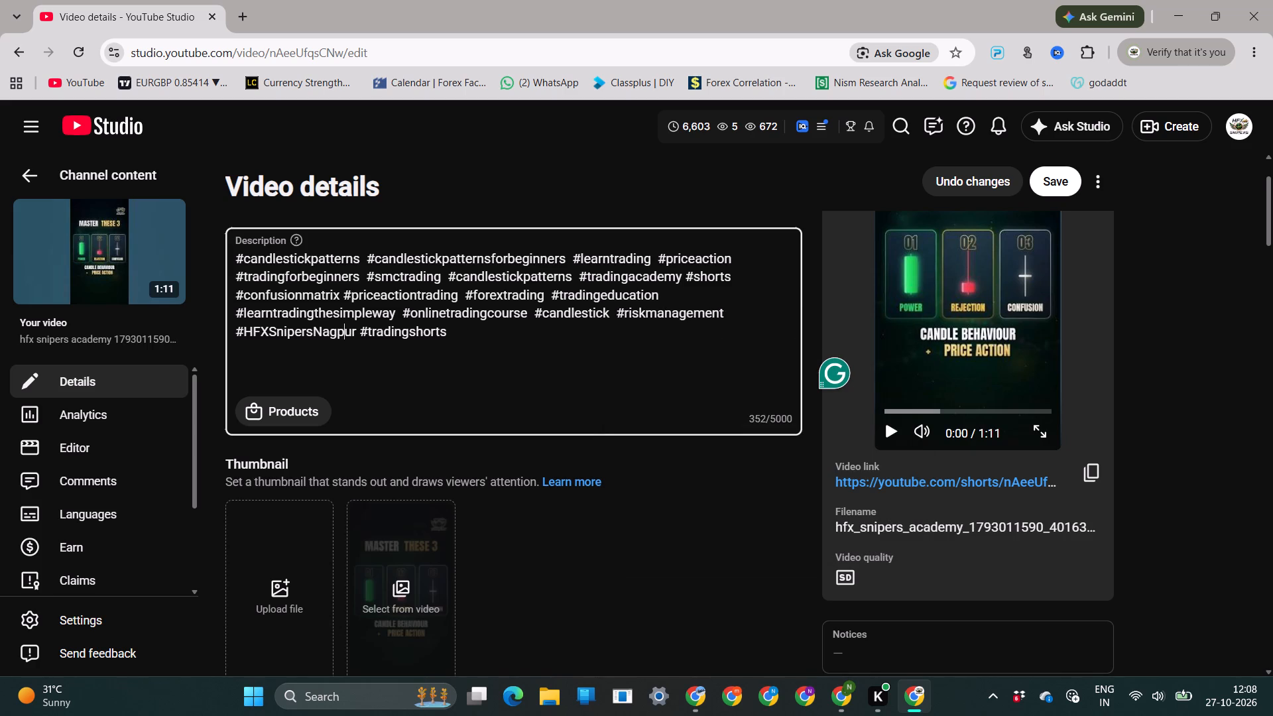
click(353, 335)
key(BackSpace)
key(BackSpace)
key(BackSpace)
key(BackSpace)
key(BackSpace)
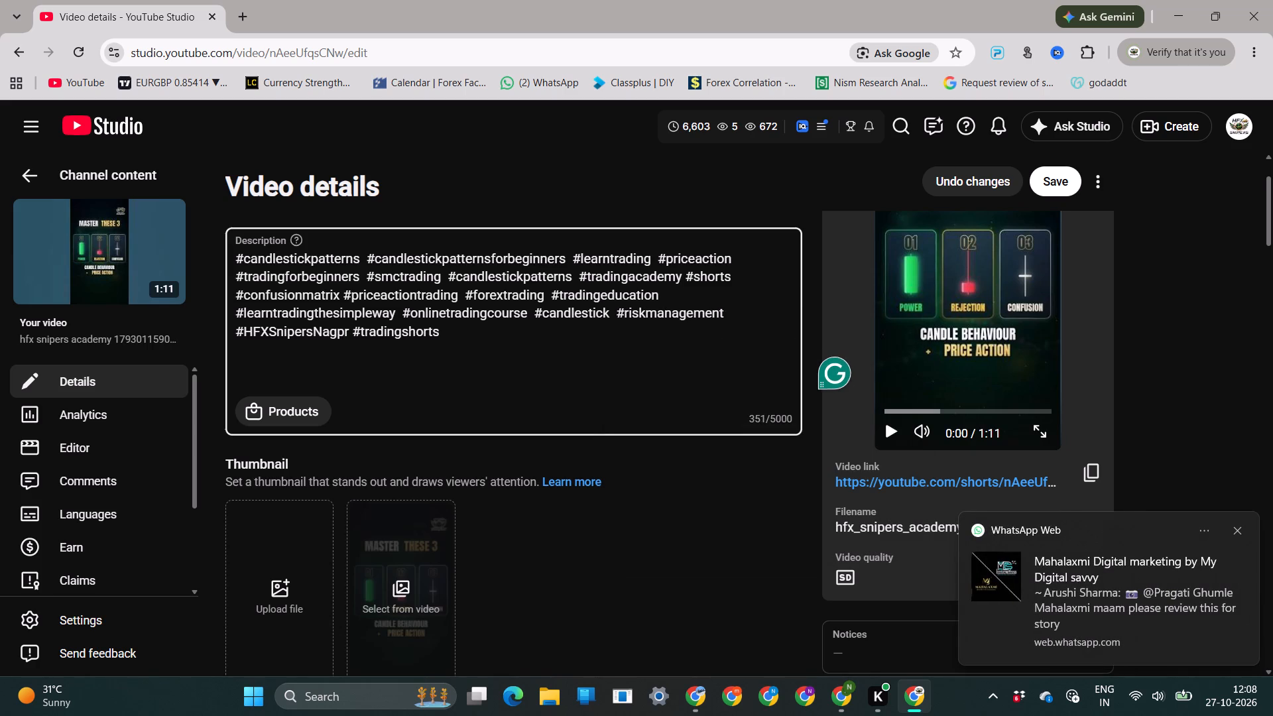
key(Right)
key(Right)
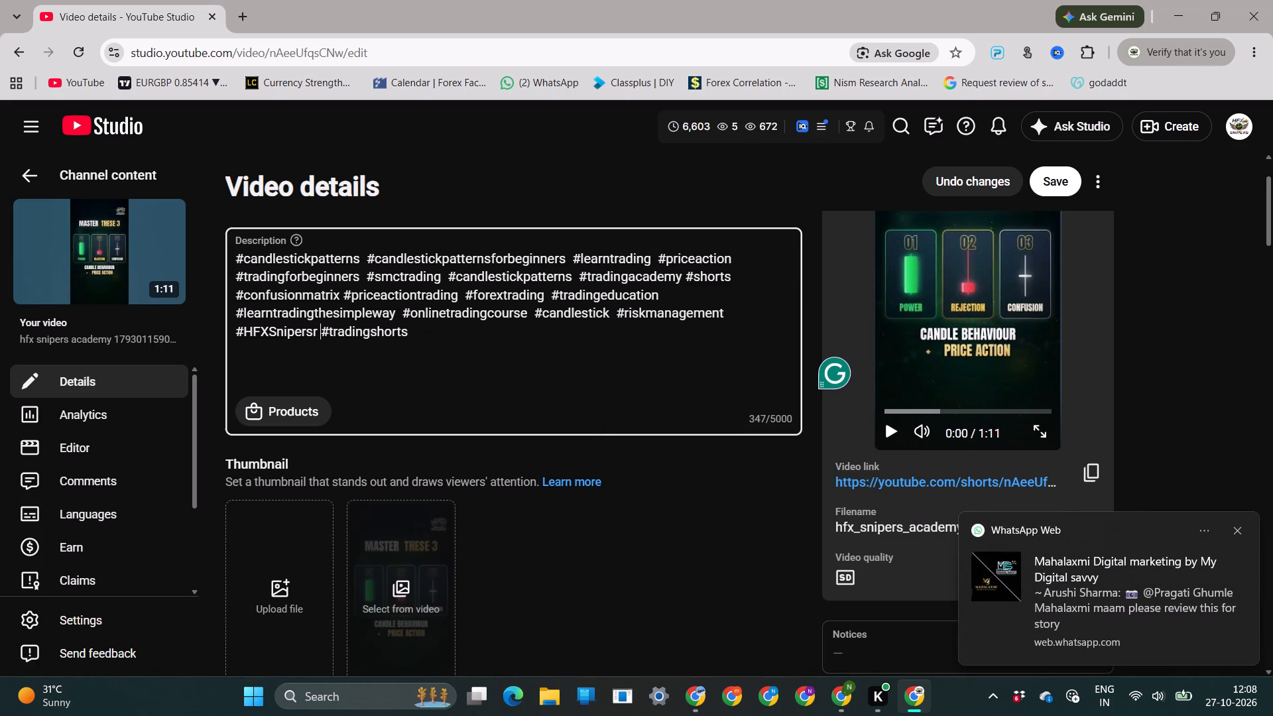
key(BackSpace)
key(BackSpace)
key(BackSpace)
key(BackSpace)
key(BackSpace)
key(BackSpace)
key(BackSpace)
key(BackSpace)
key(BackSpace)
key(BackSpace)
key(BackSpace)
key(BackSpace)
key(BackSpace)
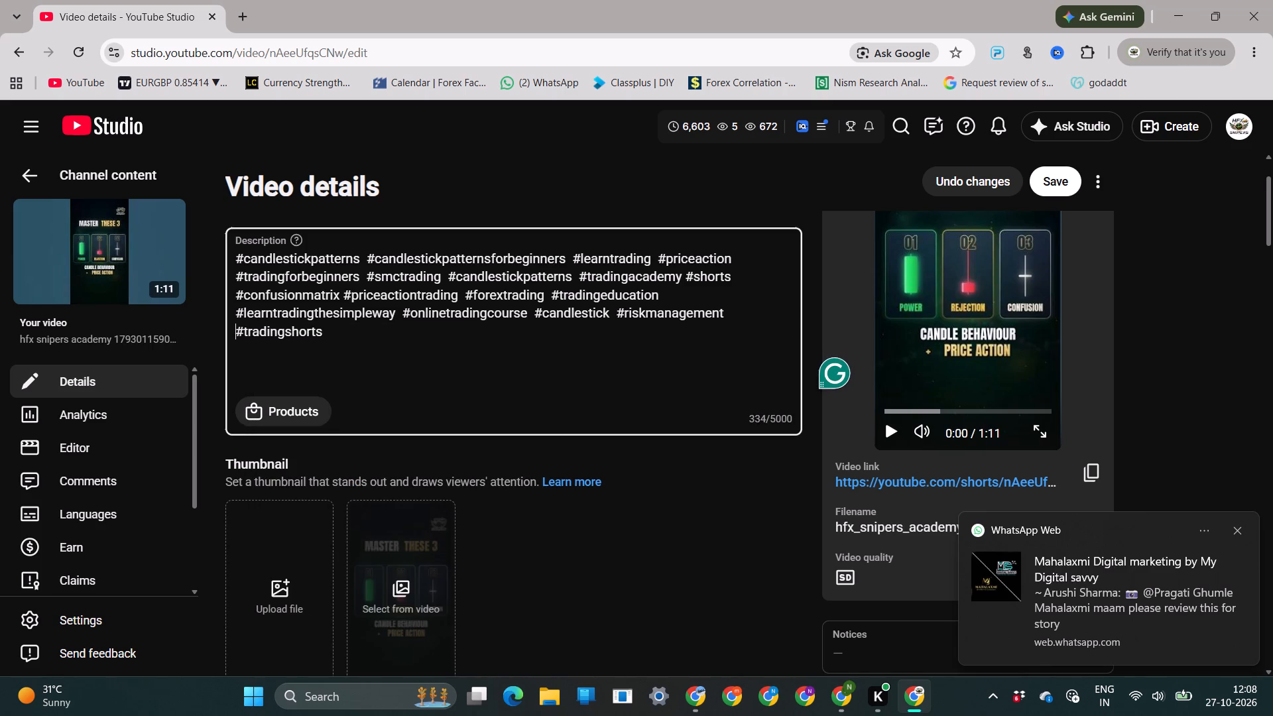
key(BackSpace)
Re-enter the end of #tradingshorts in the description and pick the suggested #tradingshorts hashtag.
click(323, 335)
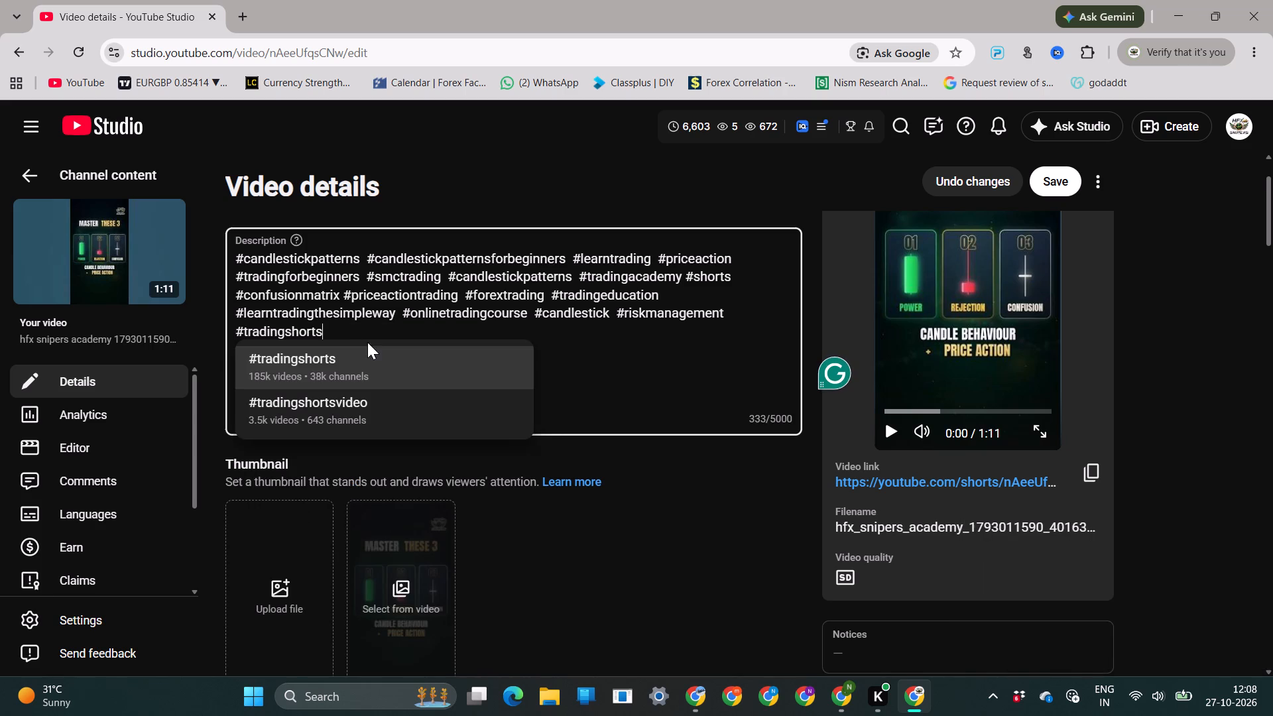
key(BackSpace)
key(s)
click(333, 373)
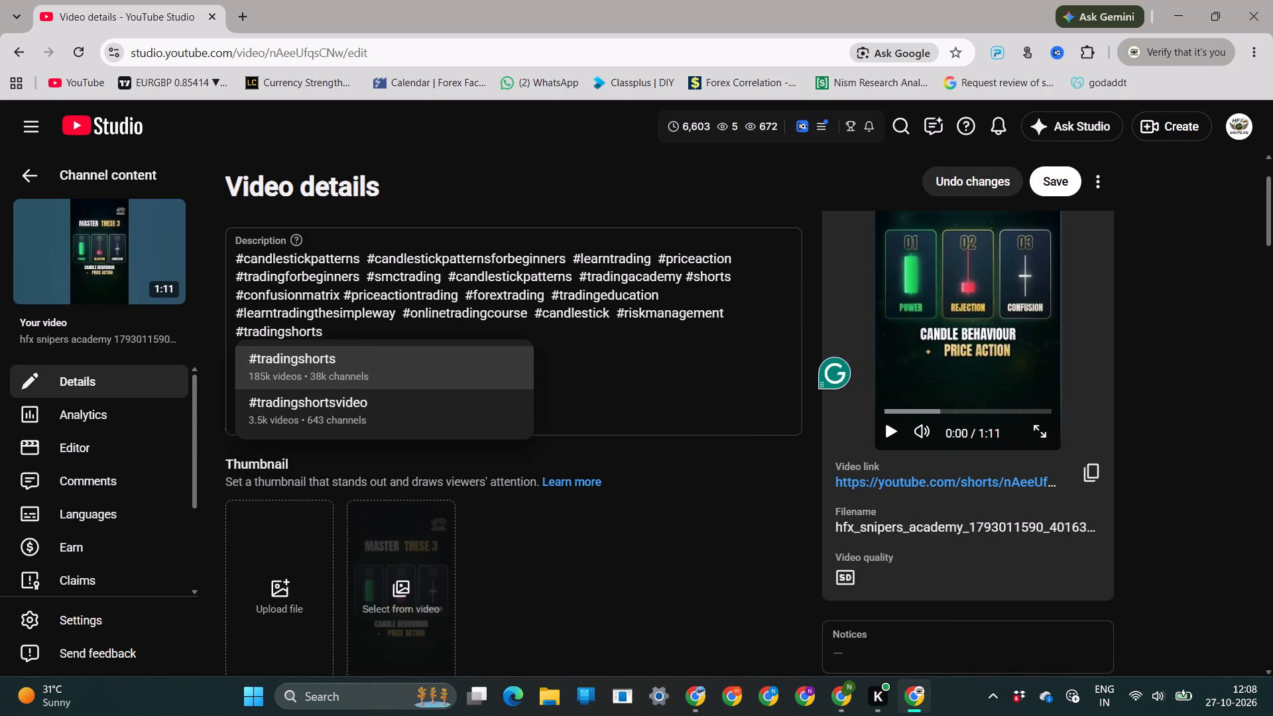
Enter #trading after #tradingshorts at the end of the description.
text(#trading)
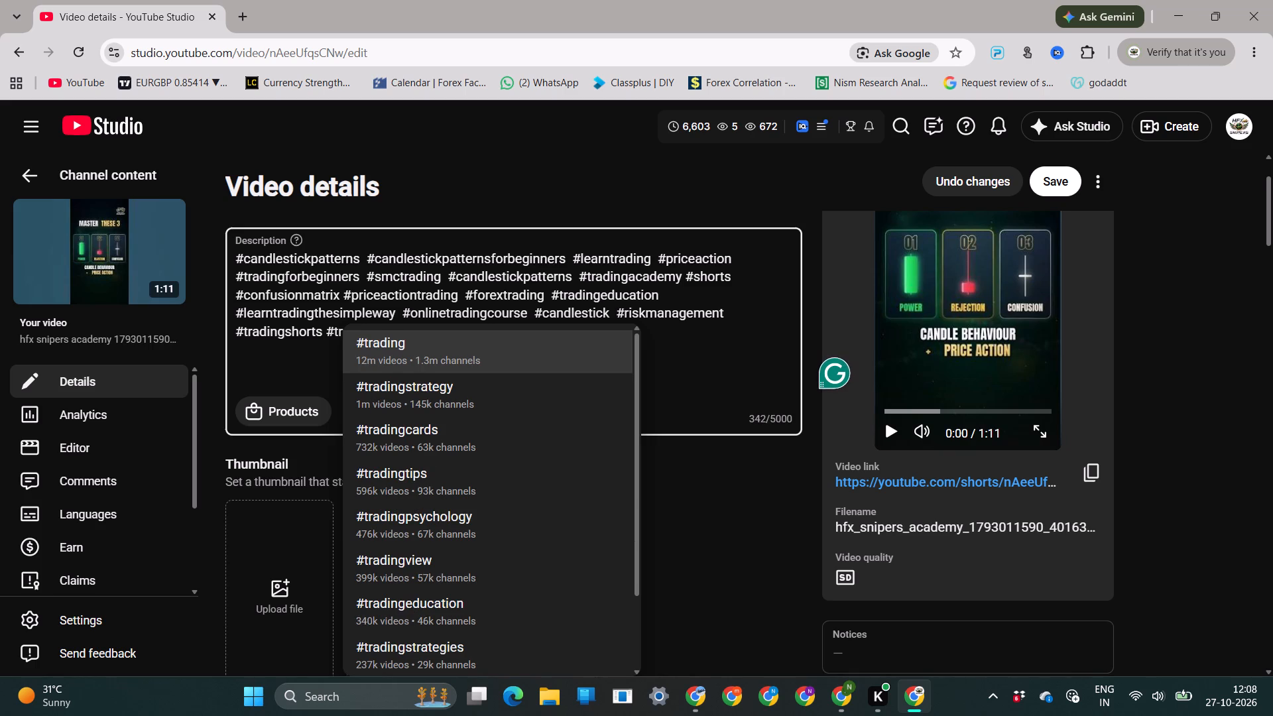
Add the suggested #tradingstrategy hashtag after #tradingshorts at the end of the description.
click(392, 392)
Add the suggested #tradingtips and #forextrading hashtags after #tradingstrategy at the end of the description.
key(shift+numbersign)
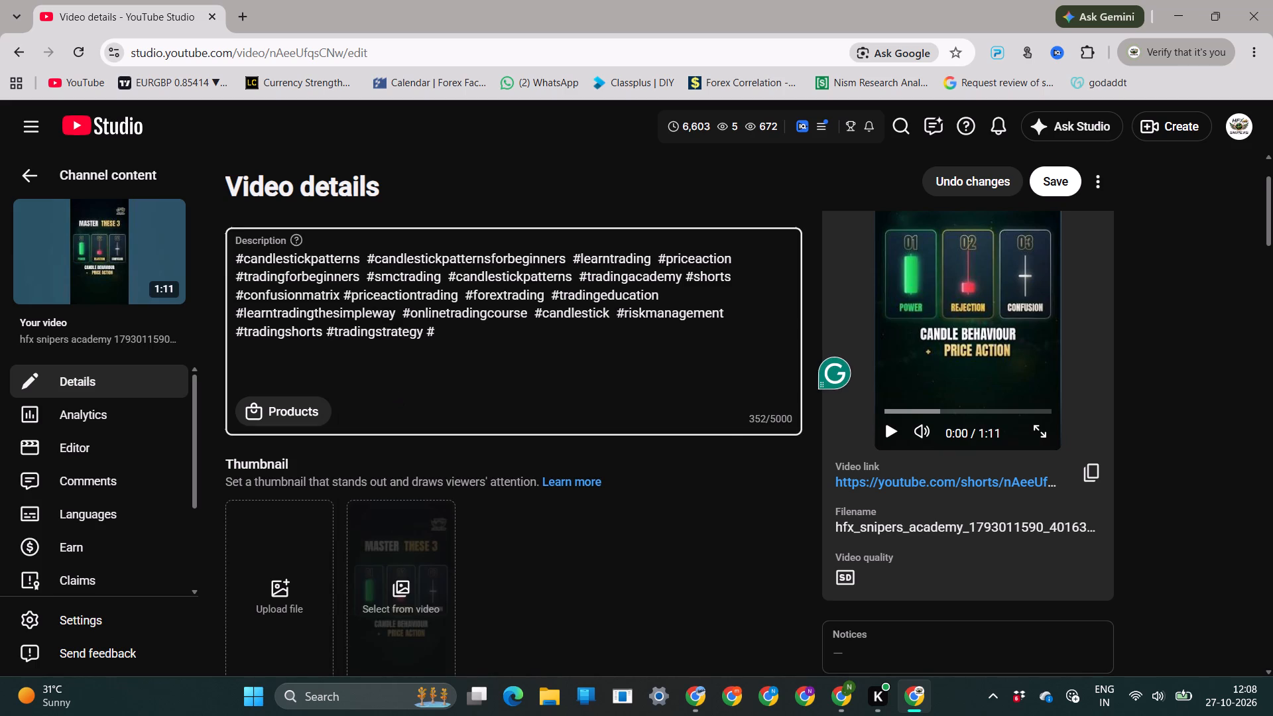
text(trading)
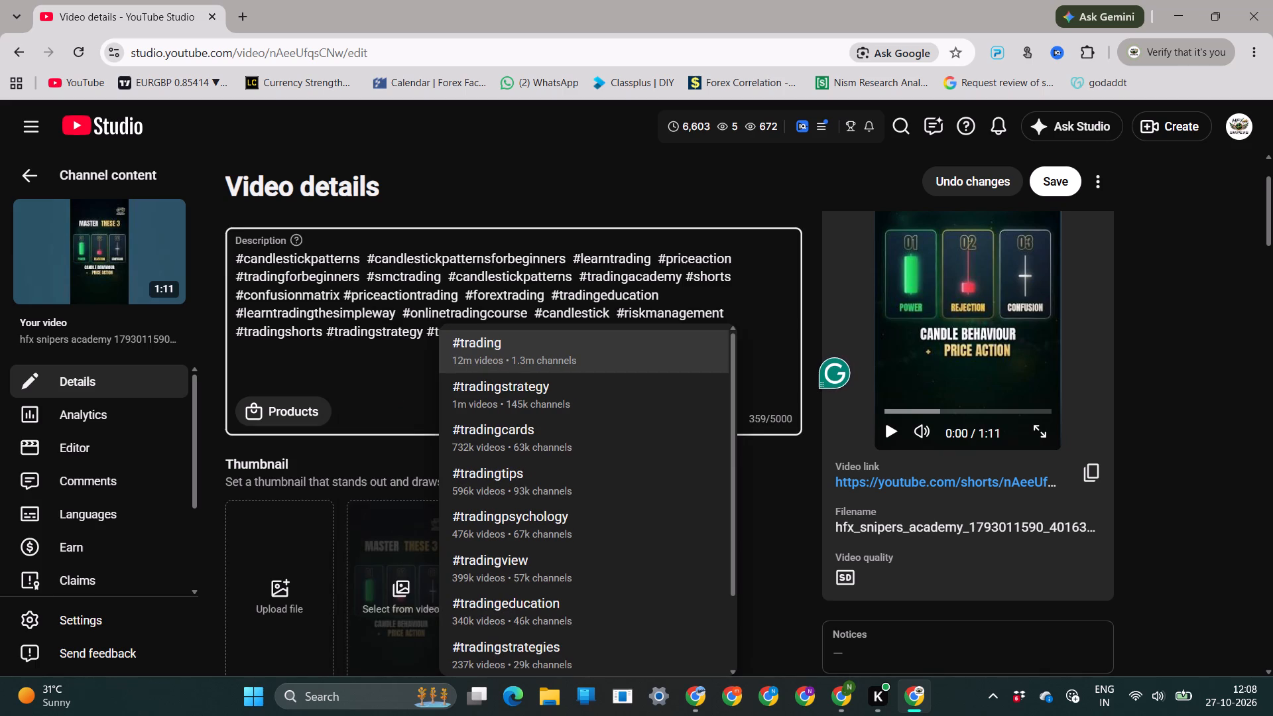
click(508, 477)
key(shift+numbersign)
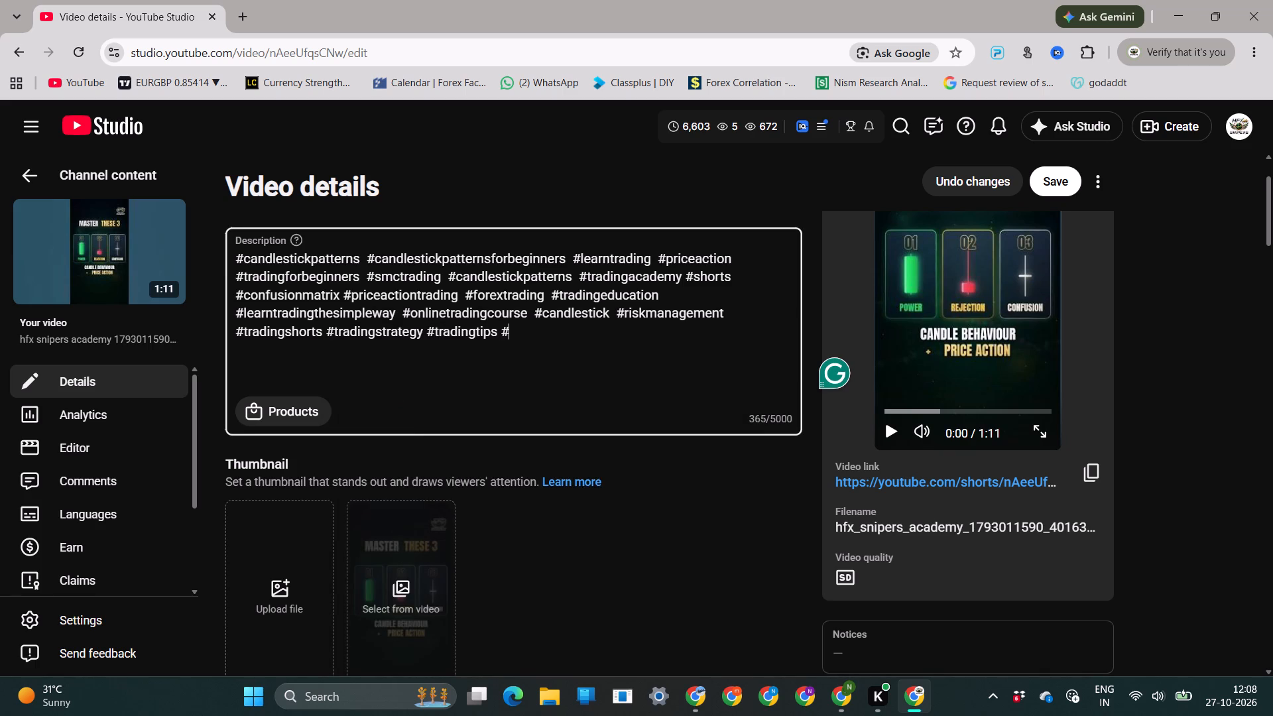
text(forex)
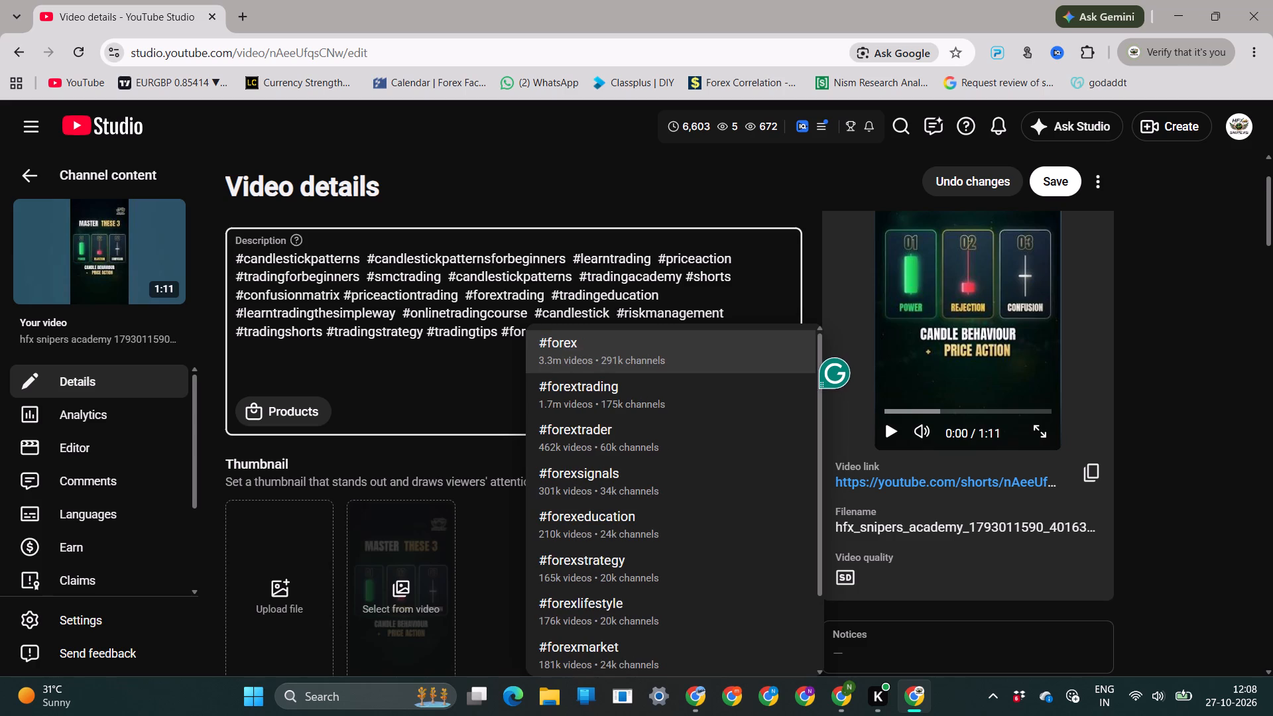
click(640, 389)
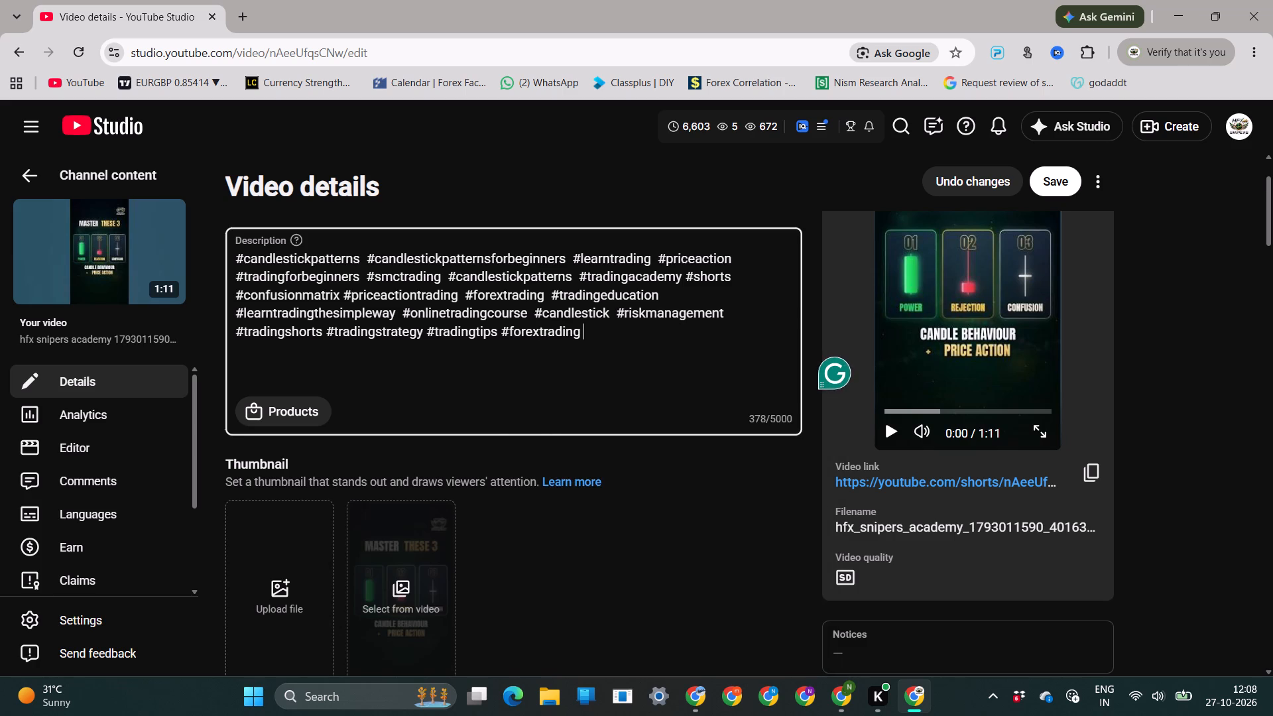
Set the video's thumbnail to the "Trading mein sabse bada jhooth?" frame from the video.
scroll(640, 389, down, 4)
click(432, 359)
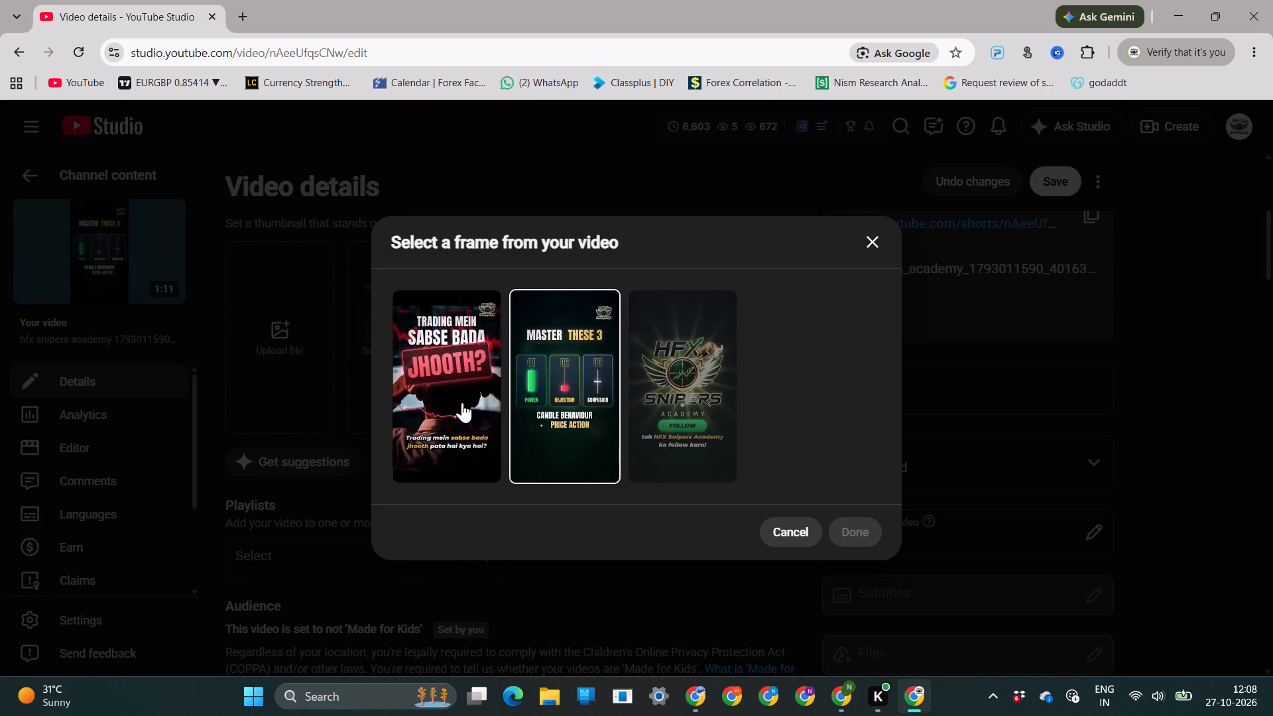
click(454, 406)
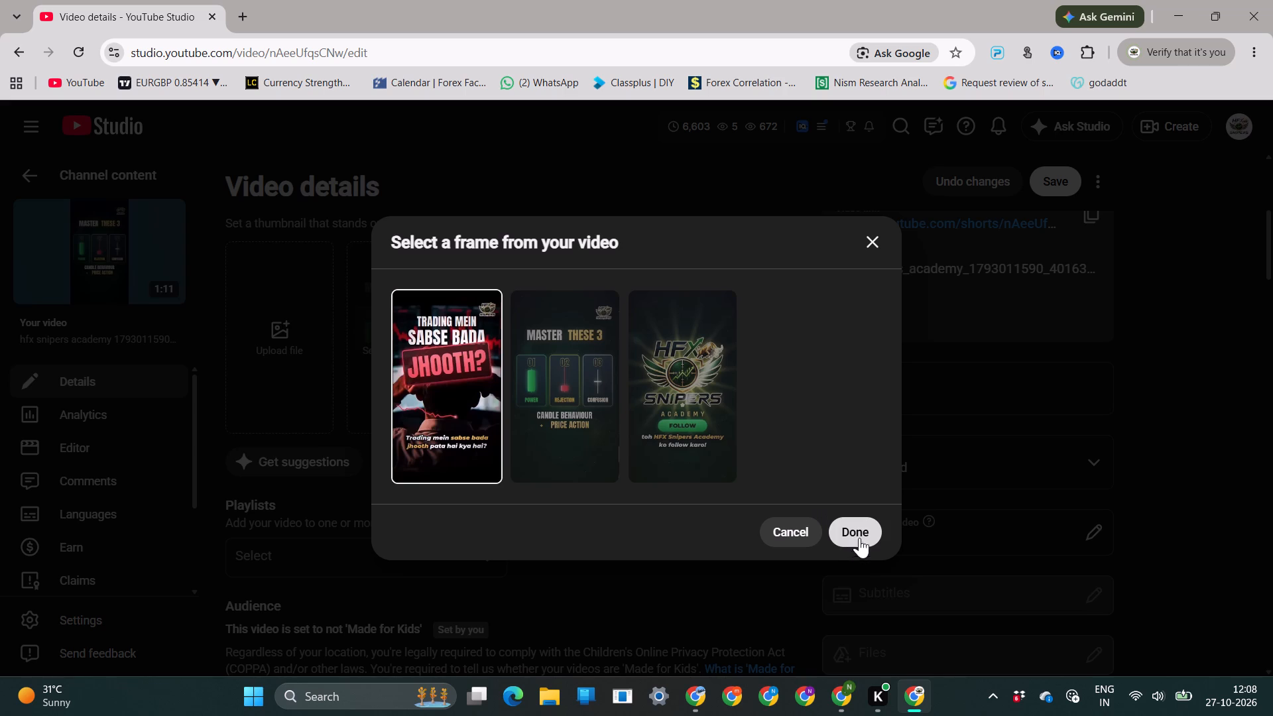
click(863, 530)
scroll(574, 448, down, 6)
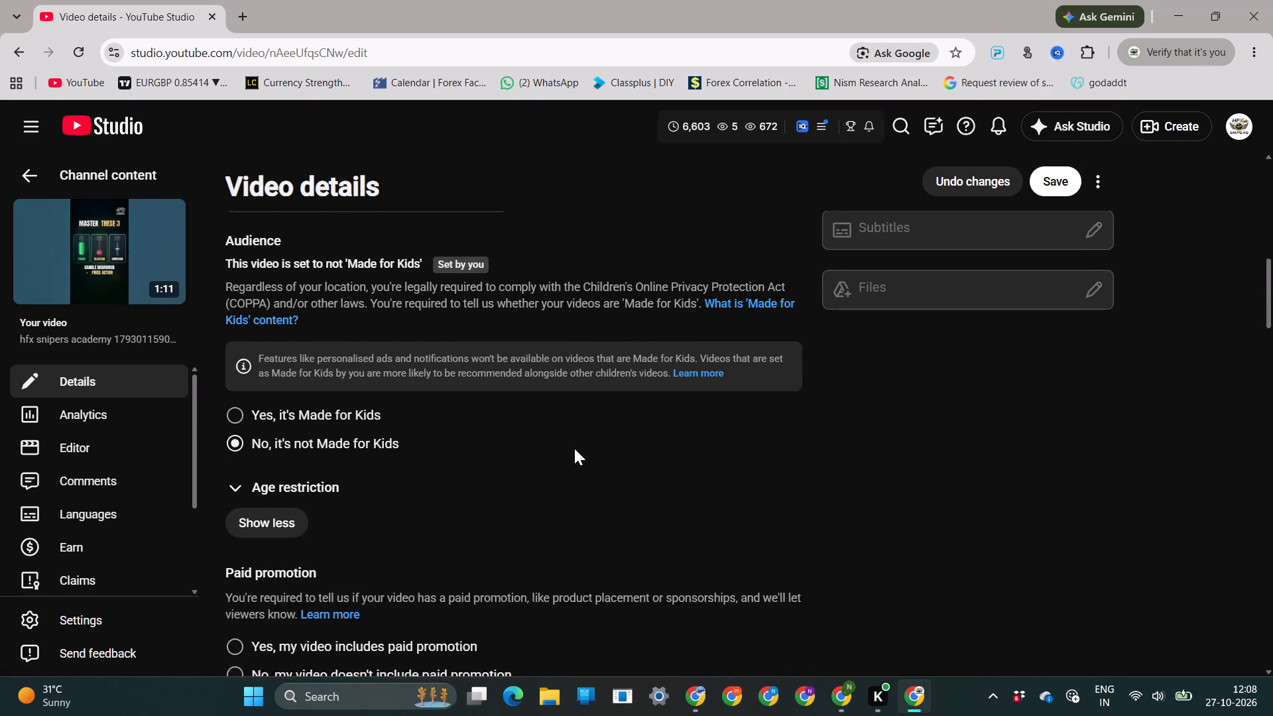
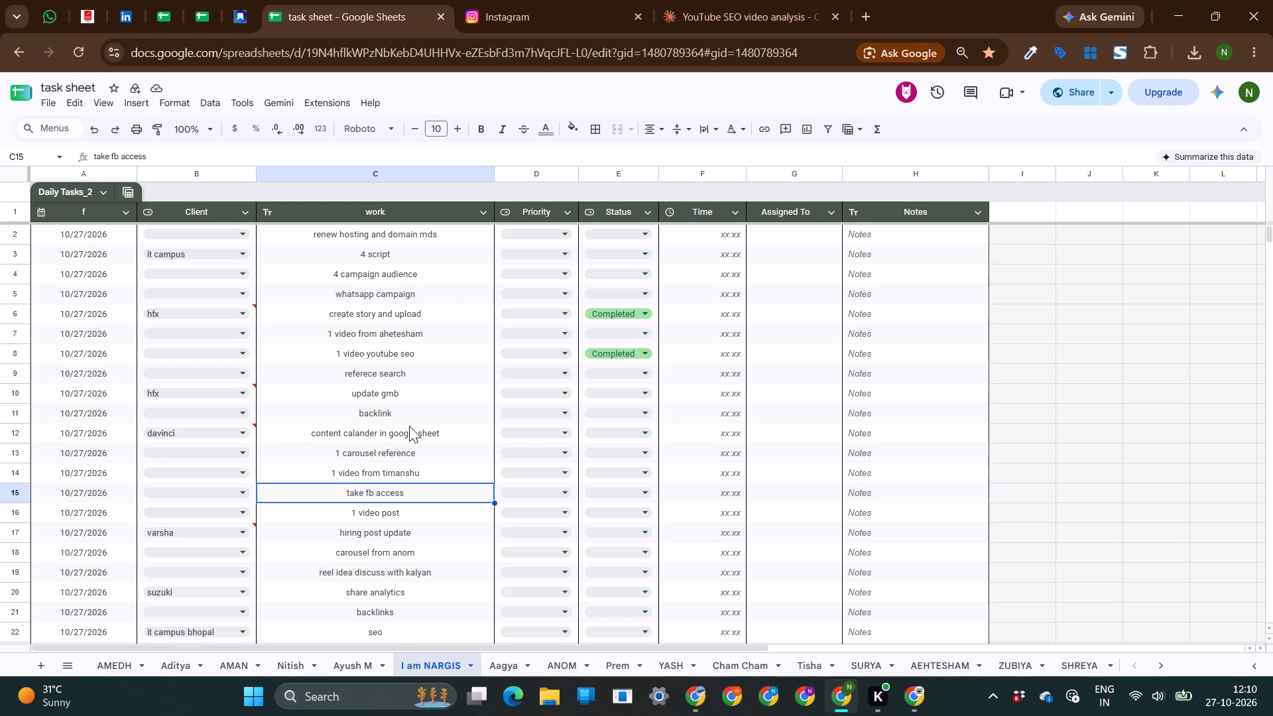
Review the pending work entries in the daily task sheet, from the it campus tasks down to suzuki's share analytics.
scroll(409, 426, up, 3)
click(387, 276)
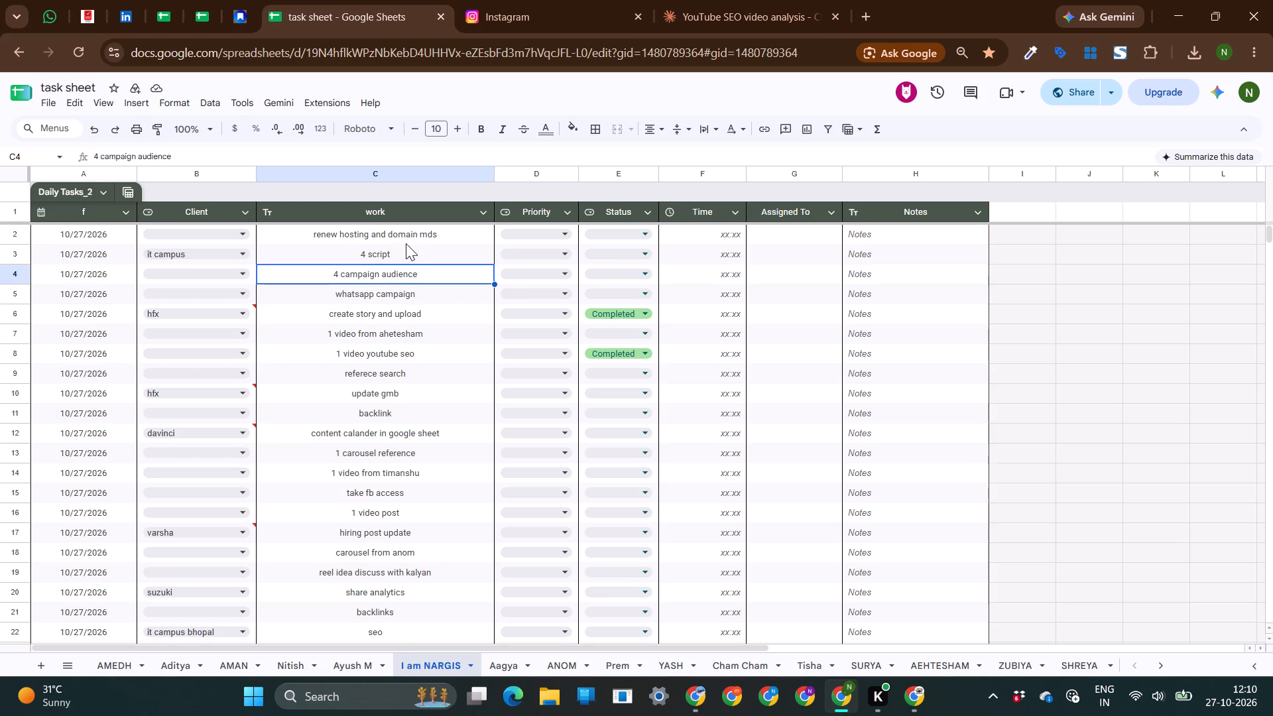
click(406, 238)
click(369, 402)
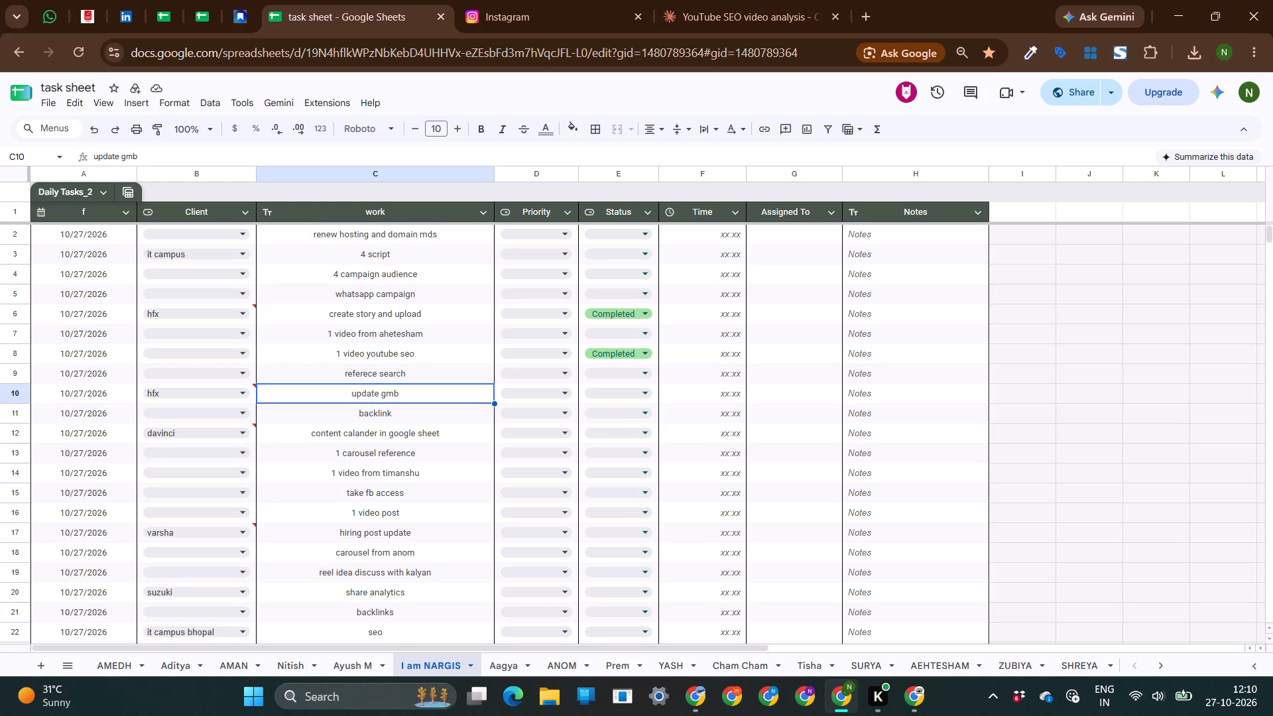
click(404, 414)
click(417, 438)
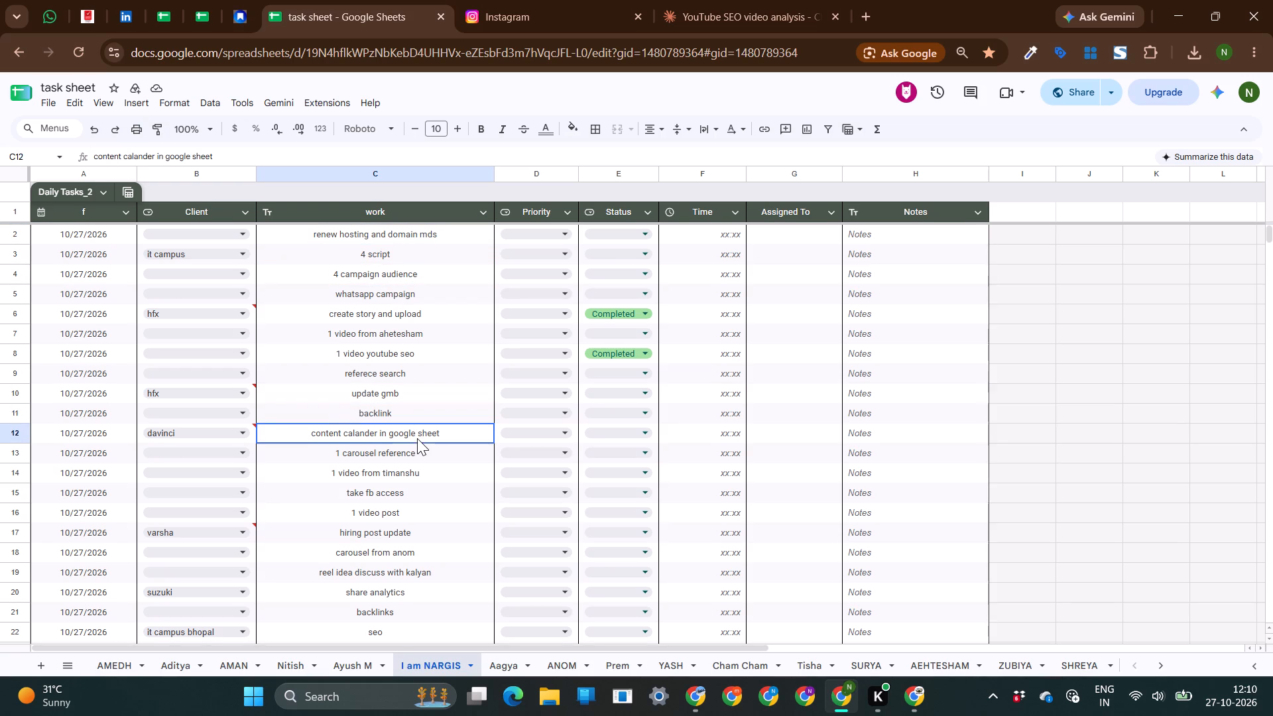
scroll(404, 524, down, 1)
click(427, 521)
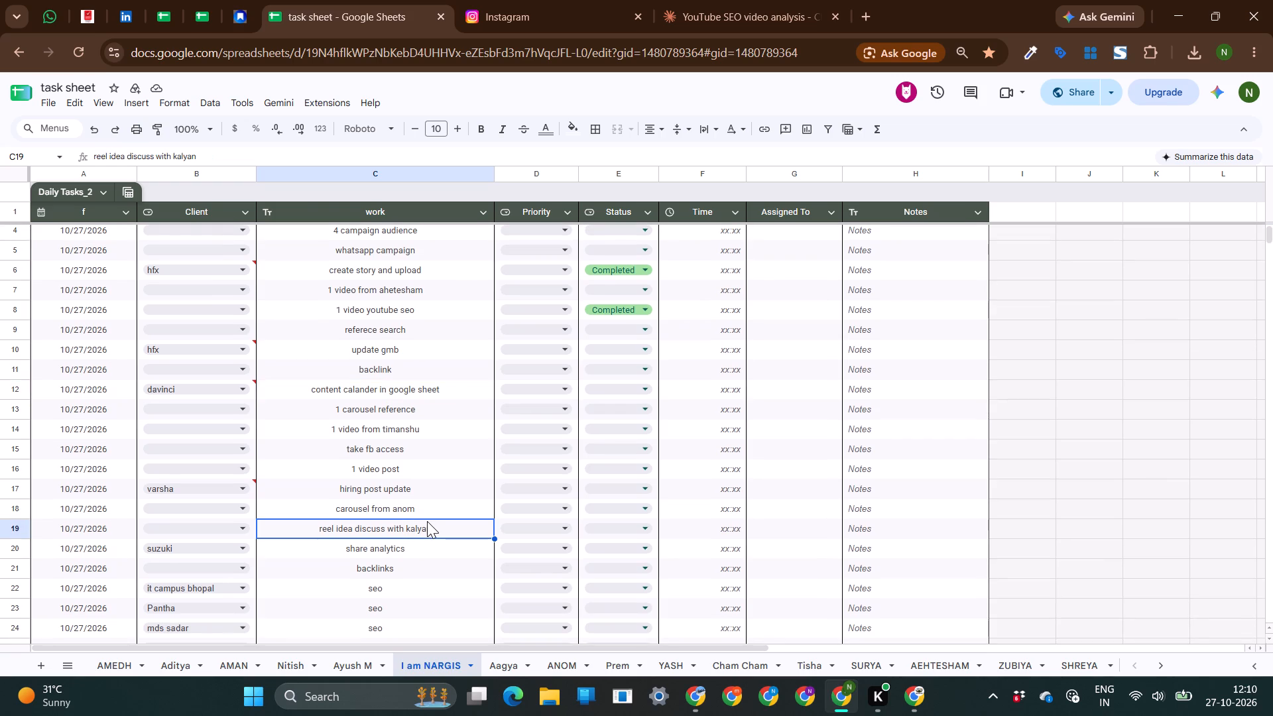
scroll(427, 521, down, 1)
click(385, 521)
scroll(385, 521, up, 4)
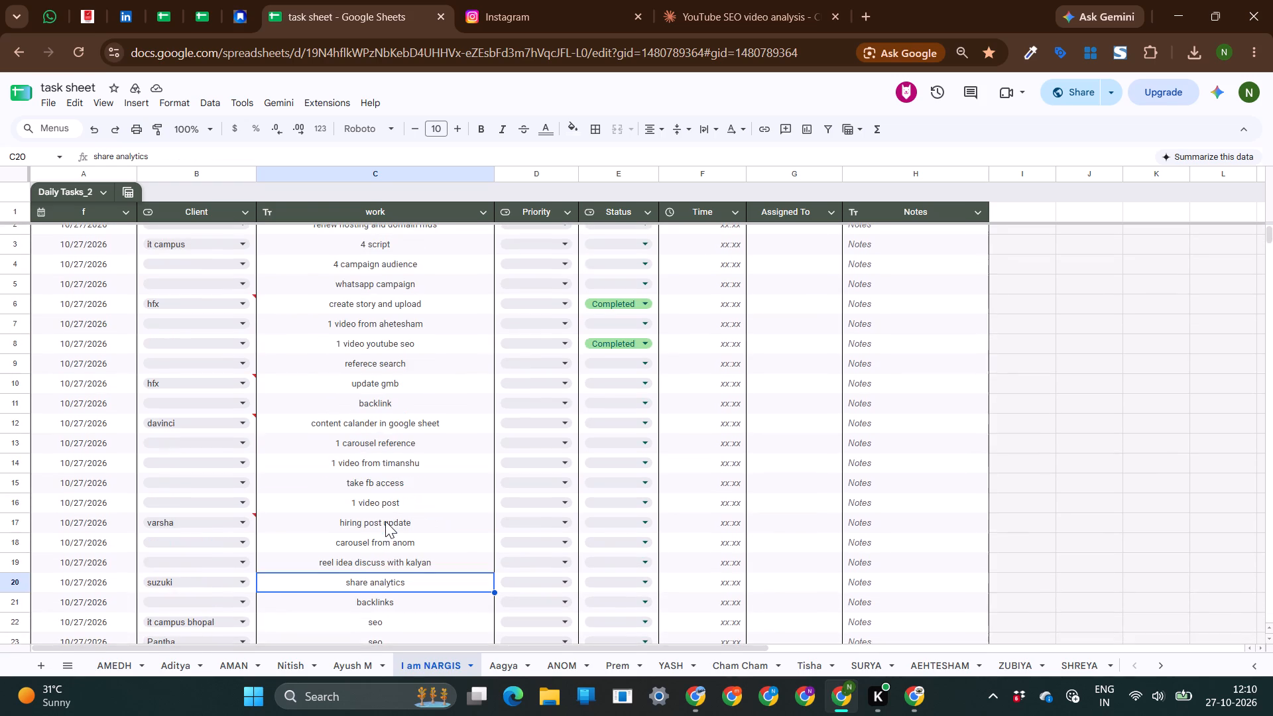
Open a new Chrome window with the SUZUKI profile and bring up its Google Ads campaign overview.
double_click(36, 272)
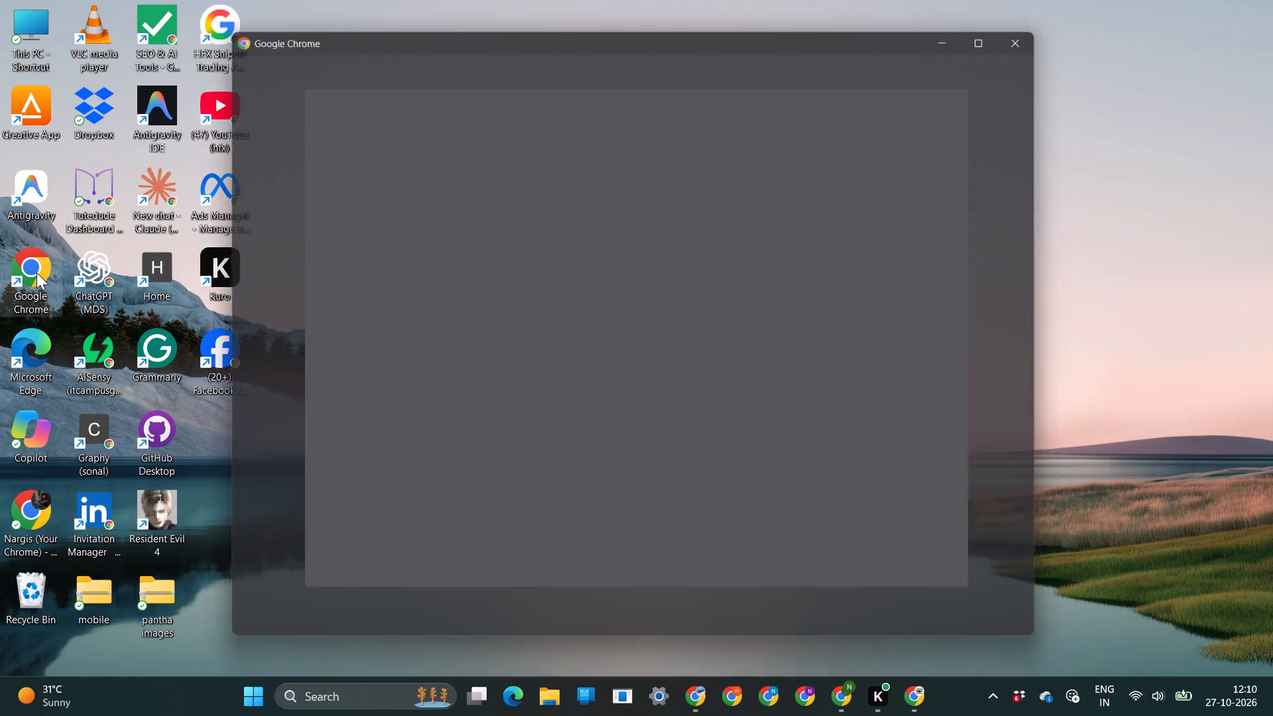
scroll(635, 395, down, 11)
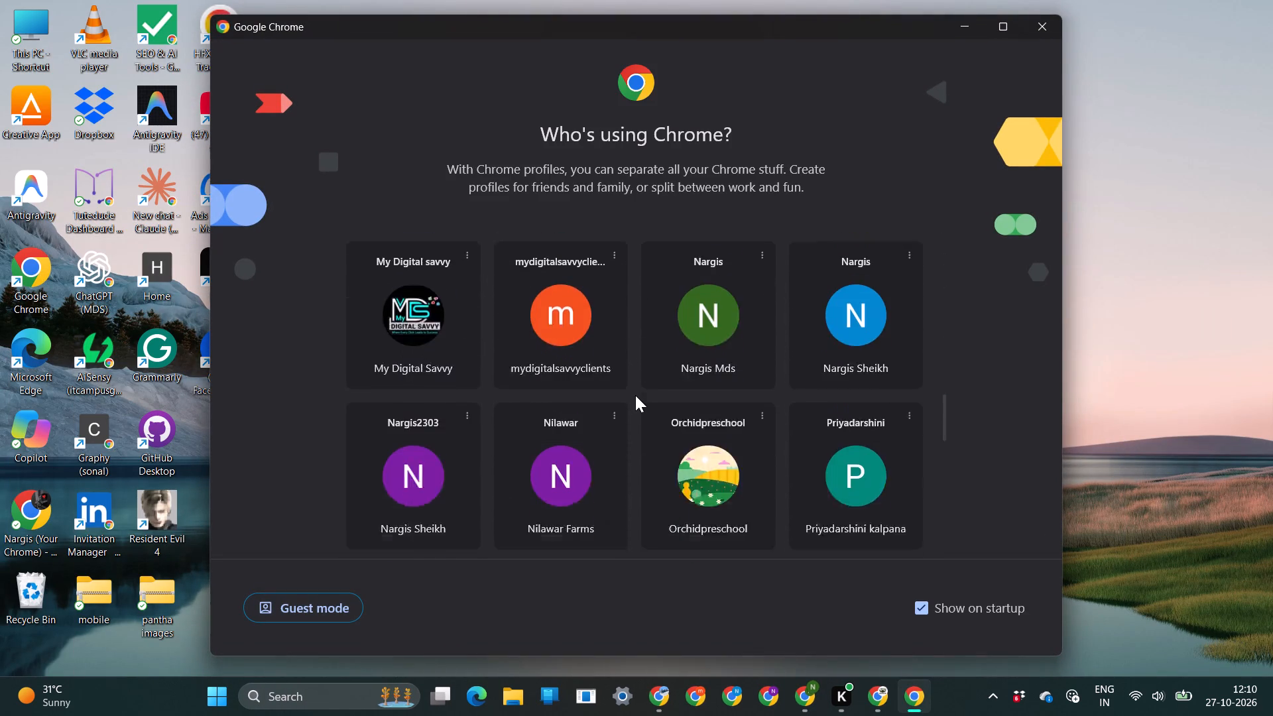
scroll(635, 395, down, 6)
scroll(635, 395, up, 4)
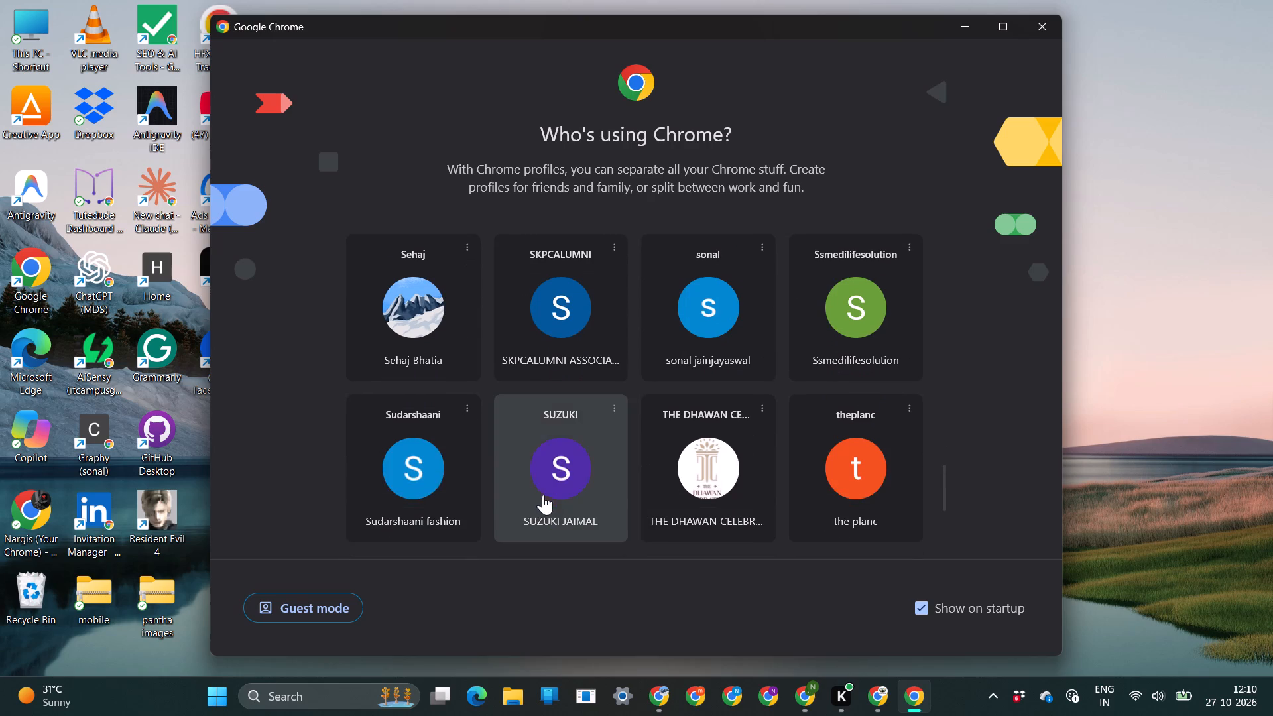
click(543, 497)
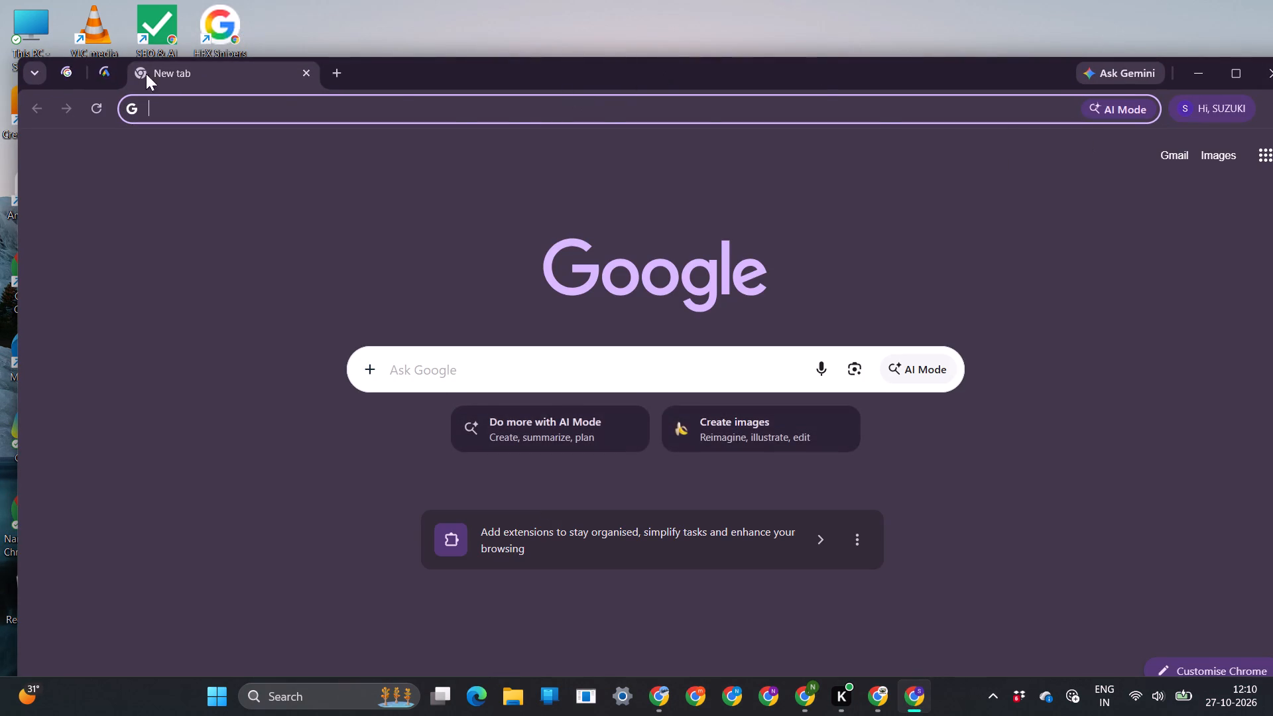
click(107, 69)
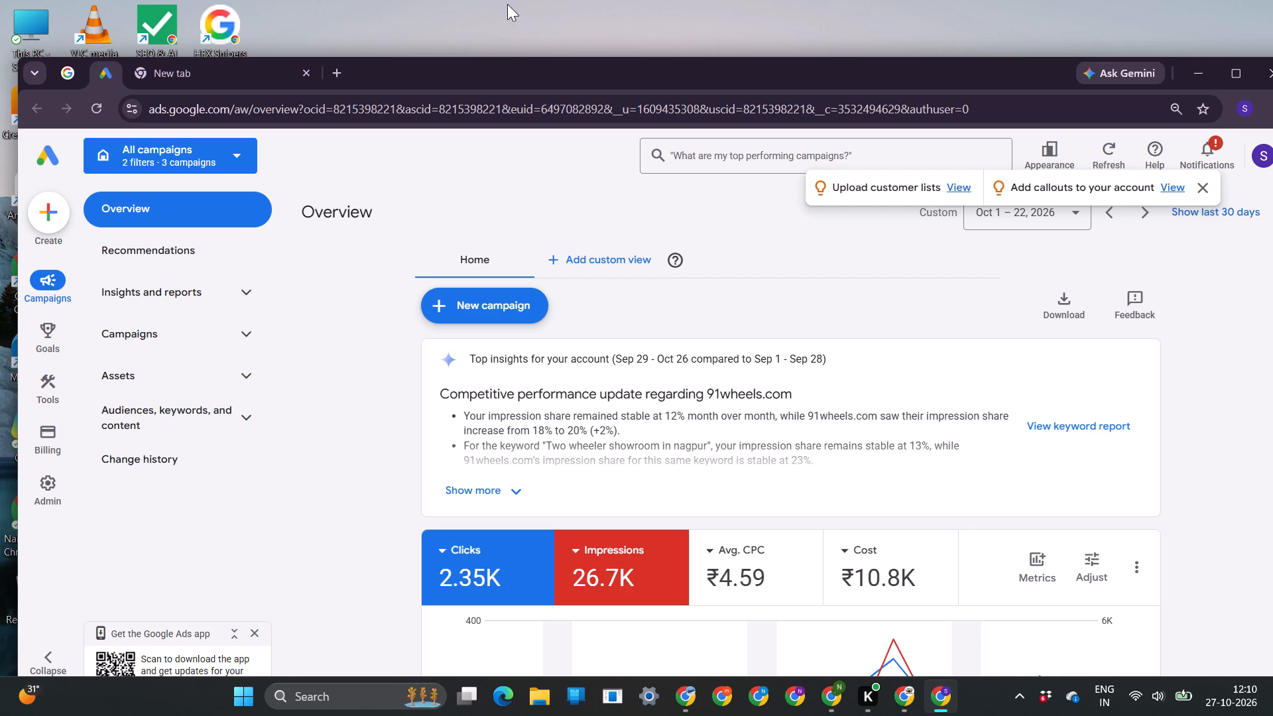
Set the Google Ads overview's date range to October 1–27, 2026.
click(1046, 215)
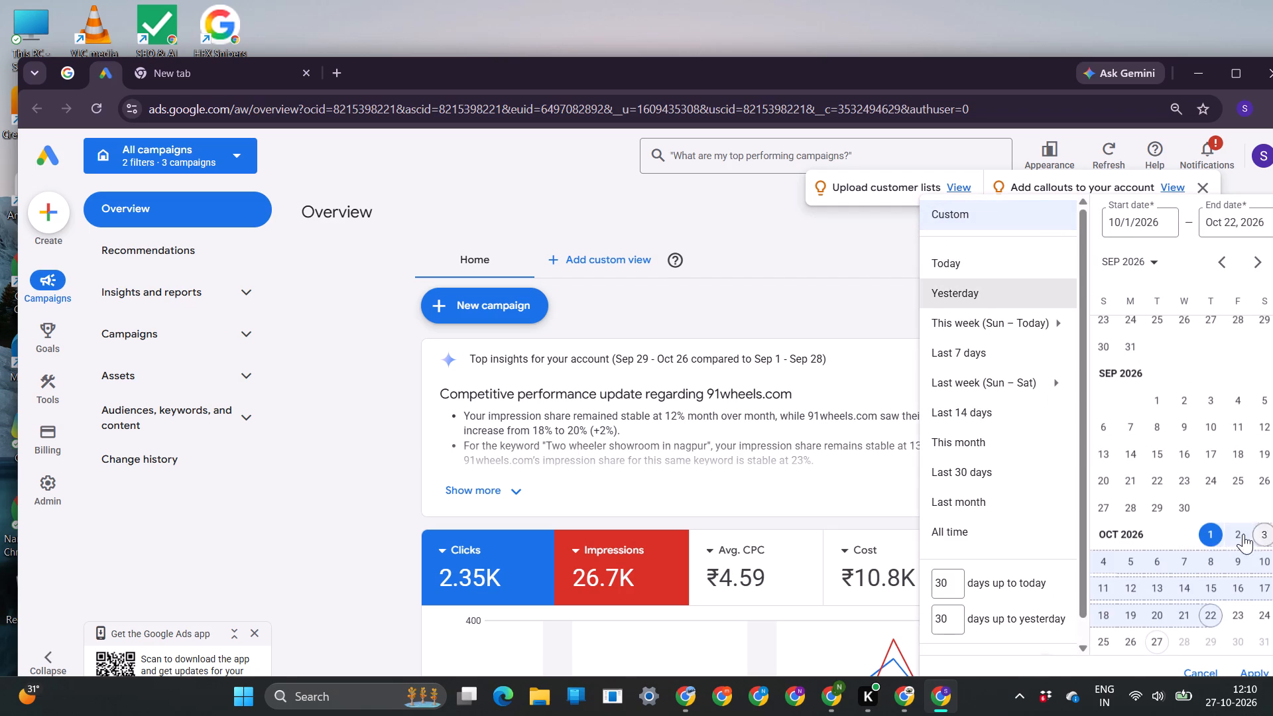
click(1160, 636)
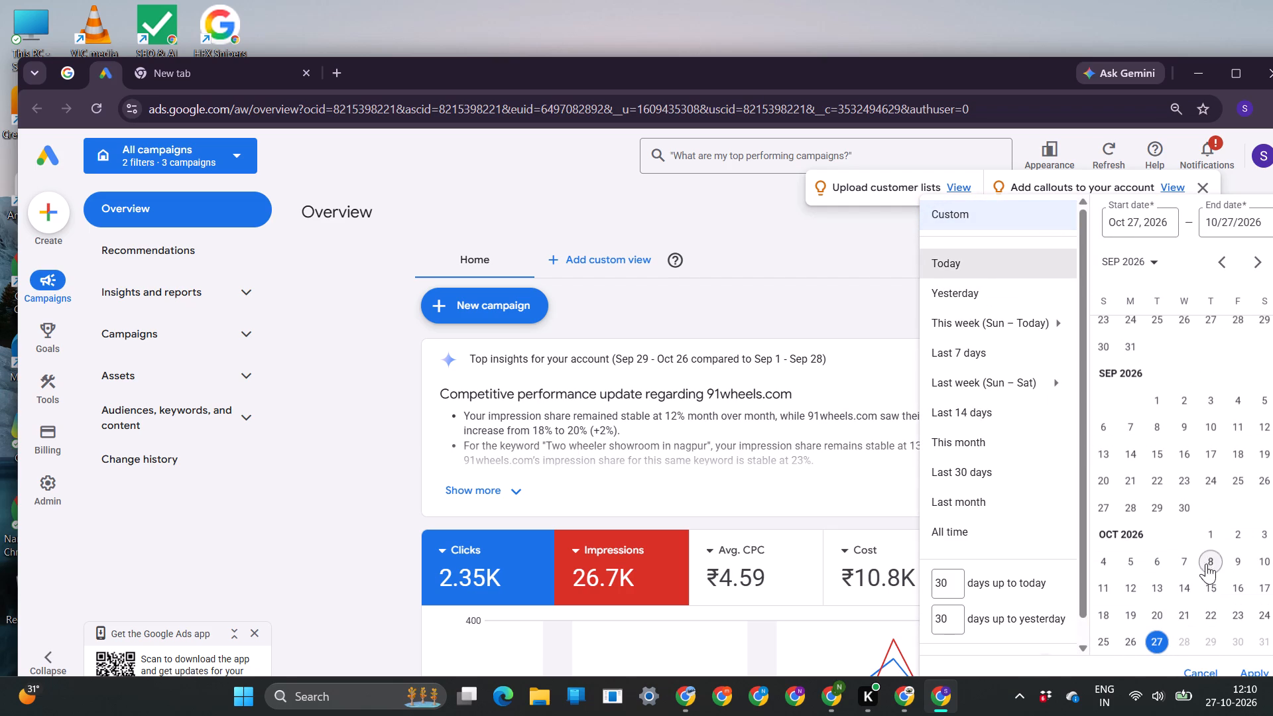
click(1208, 536)
click(1152, 644)
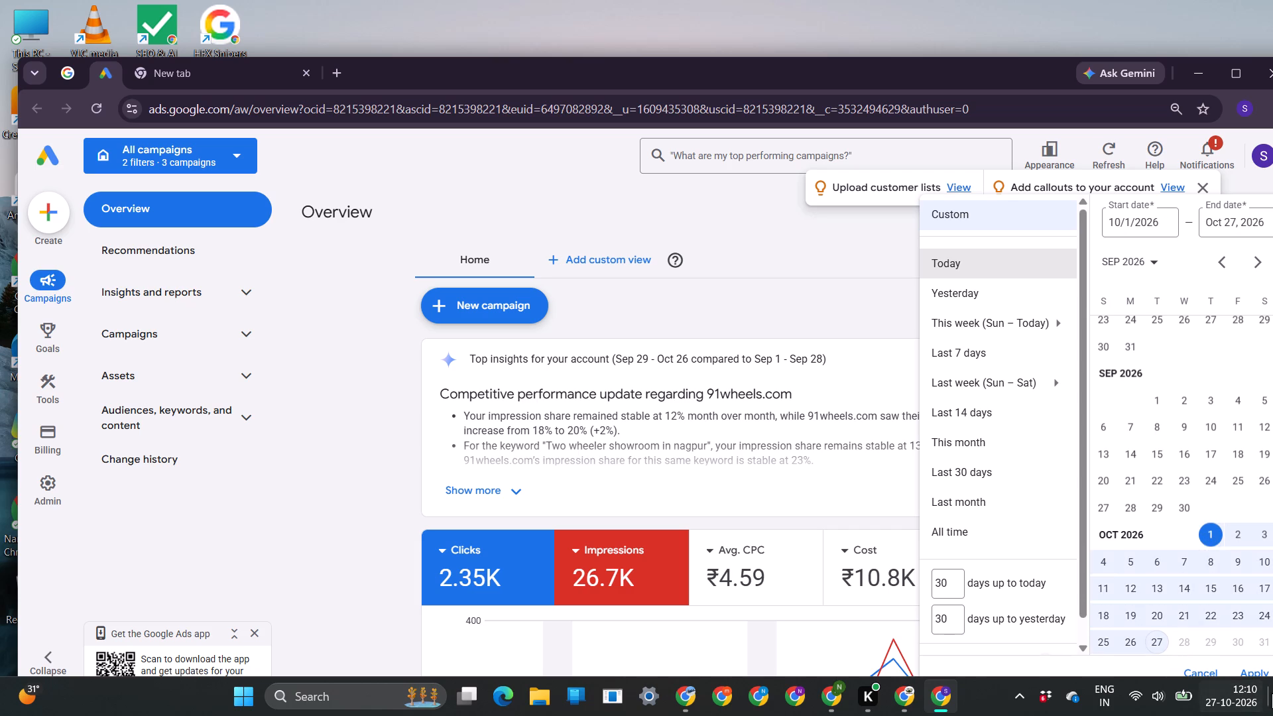
click(1258, 668)
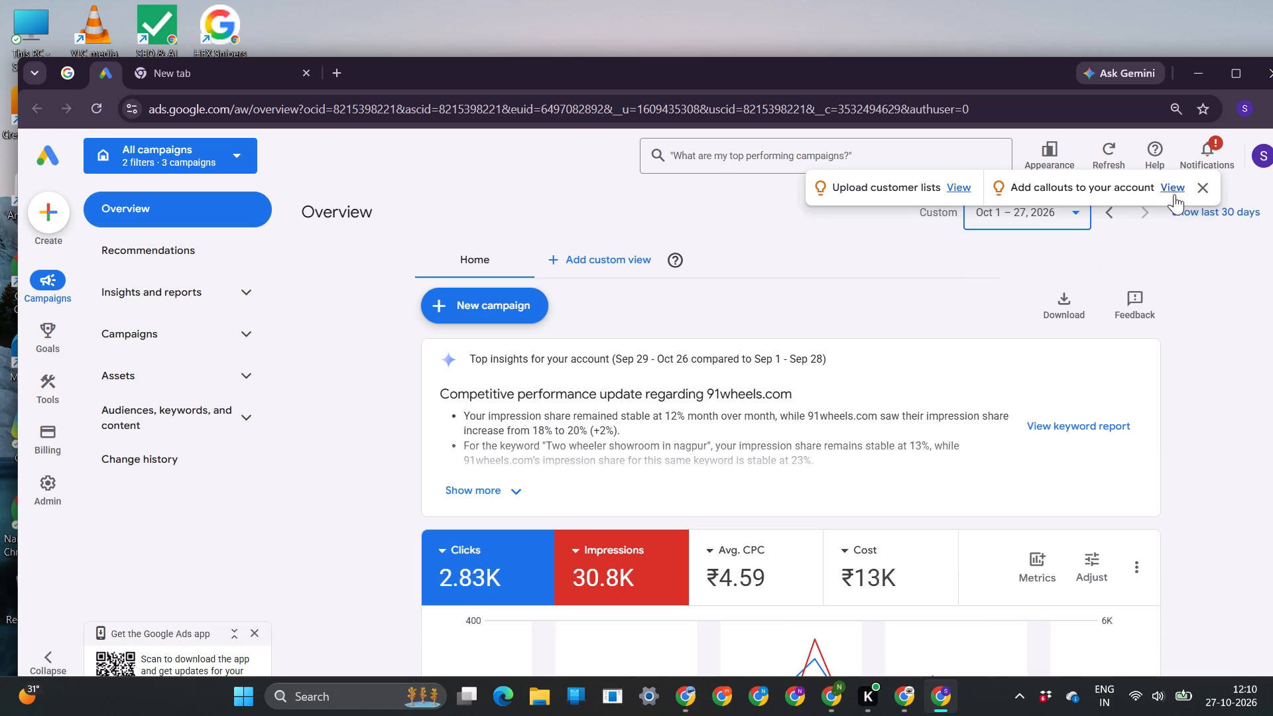
Dismiss the recommendations banner and start a screen capture of the overview's clicks, impressions, average CPC and cost chart.
click(1204, 188)
click(1236, 78)
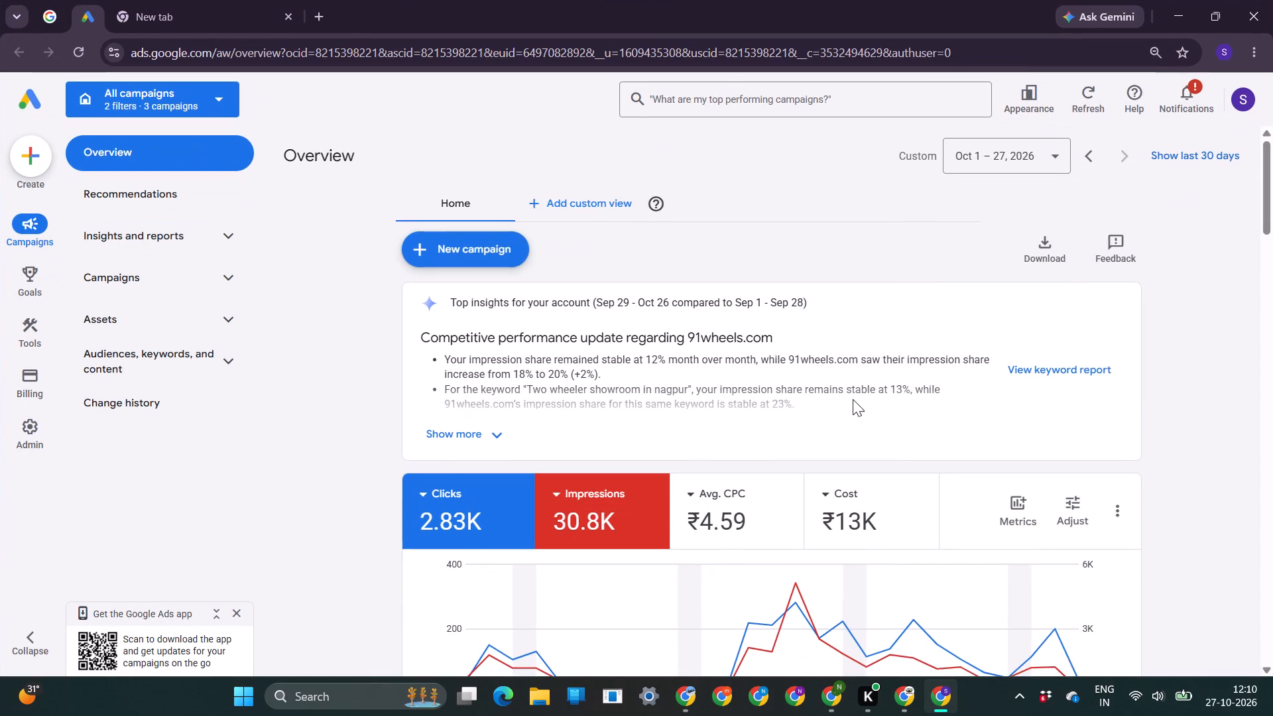
scroll(853, 399, down, 5)
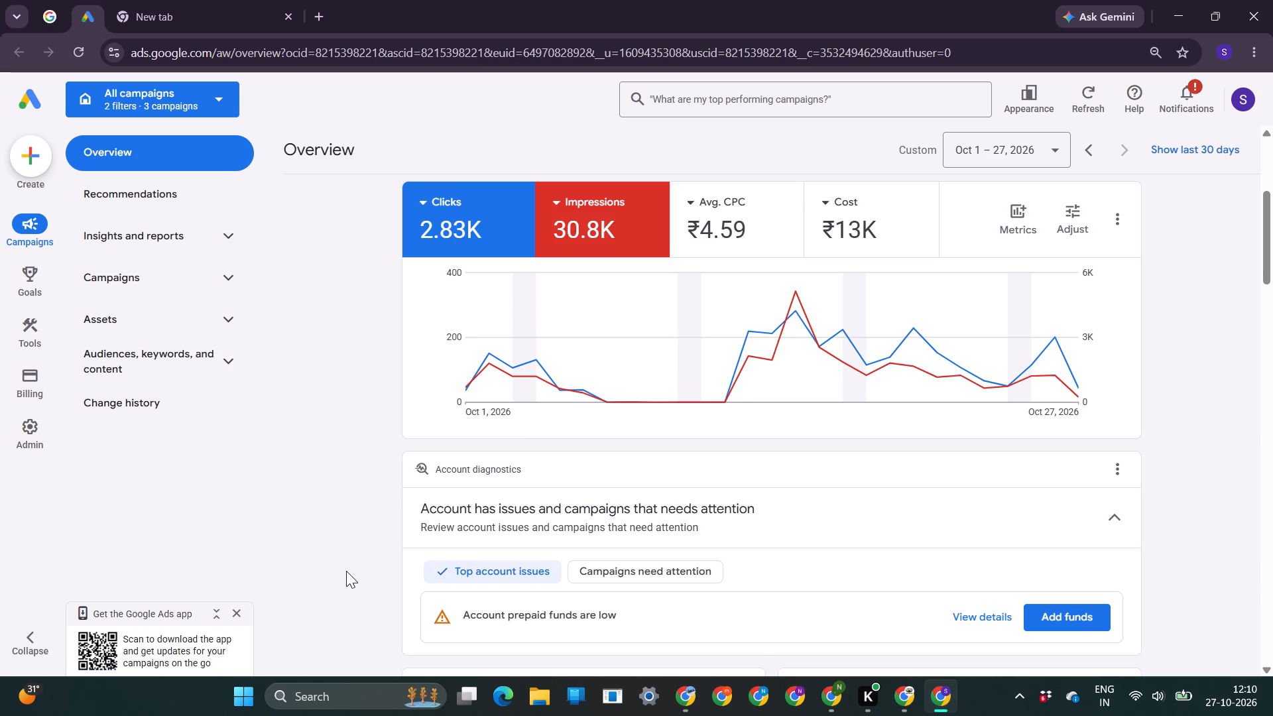
key(Print)
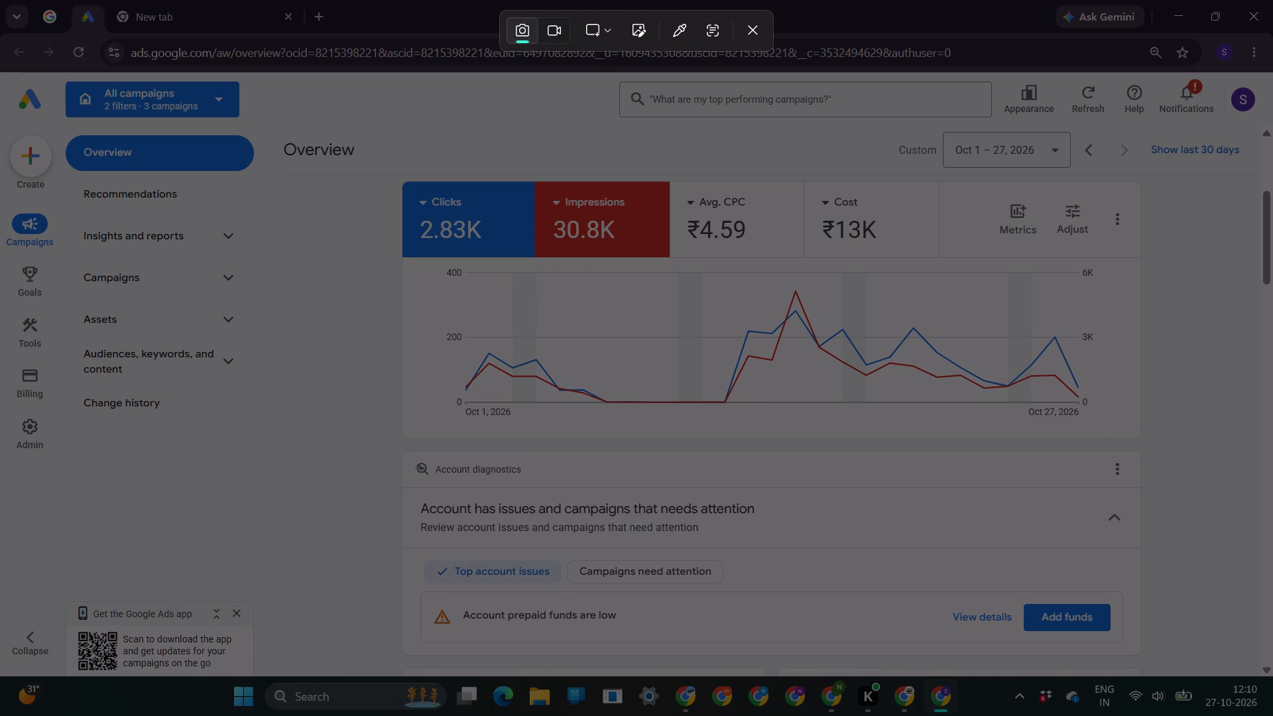
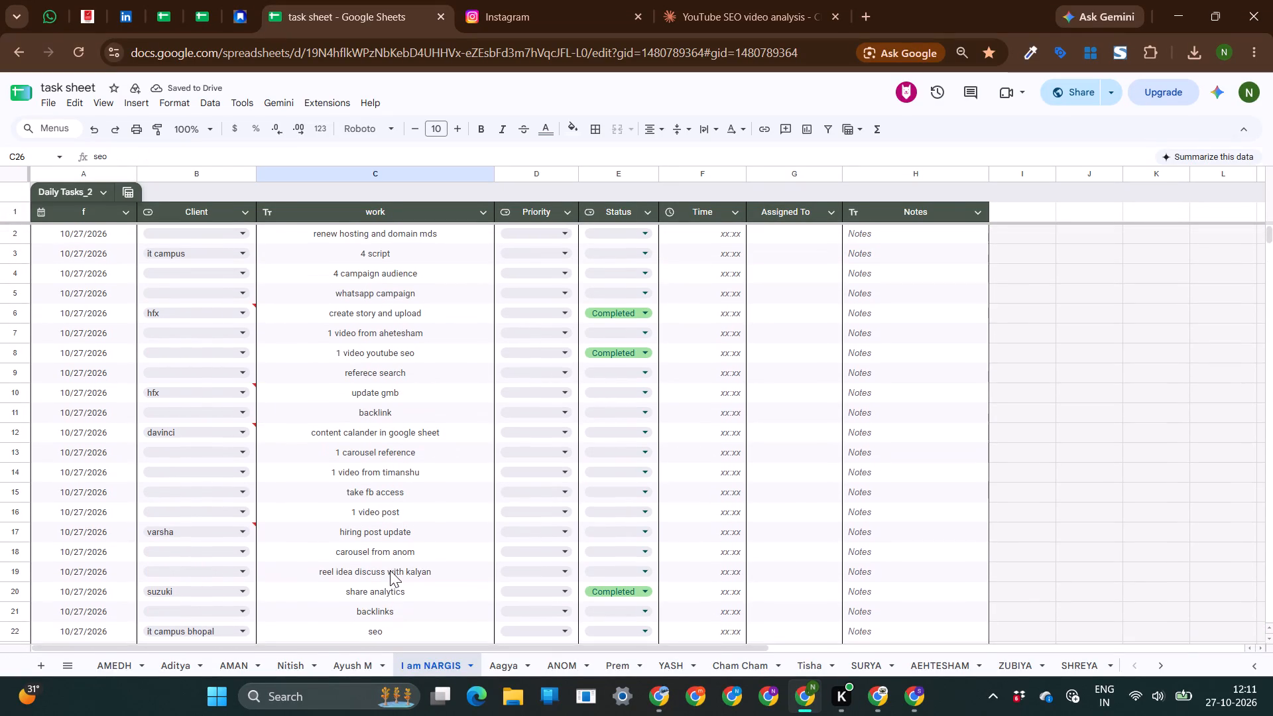
Select the hiring post update task in the task sheet and open Meta Ads Manager in the Digital Savvy clients Chrome profile.
click(394, 533)
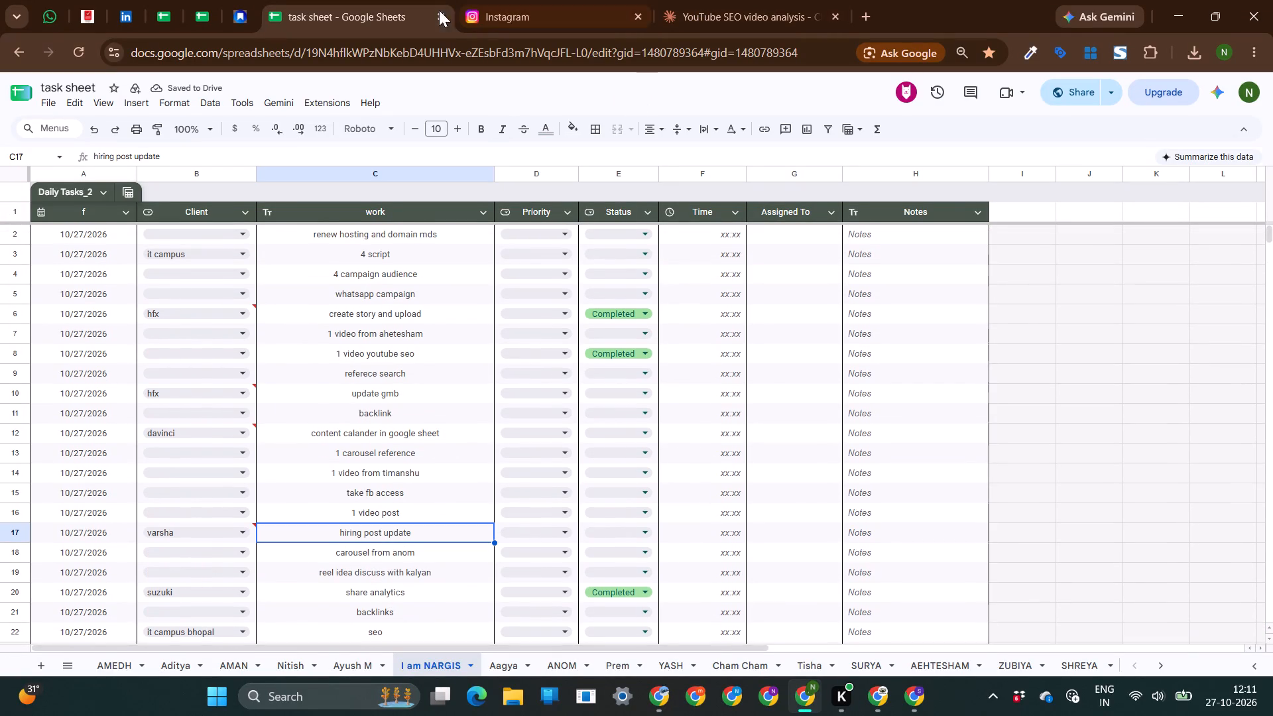
click(880, 701)
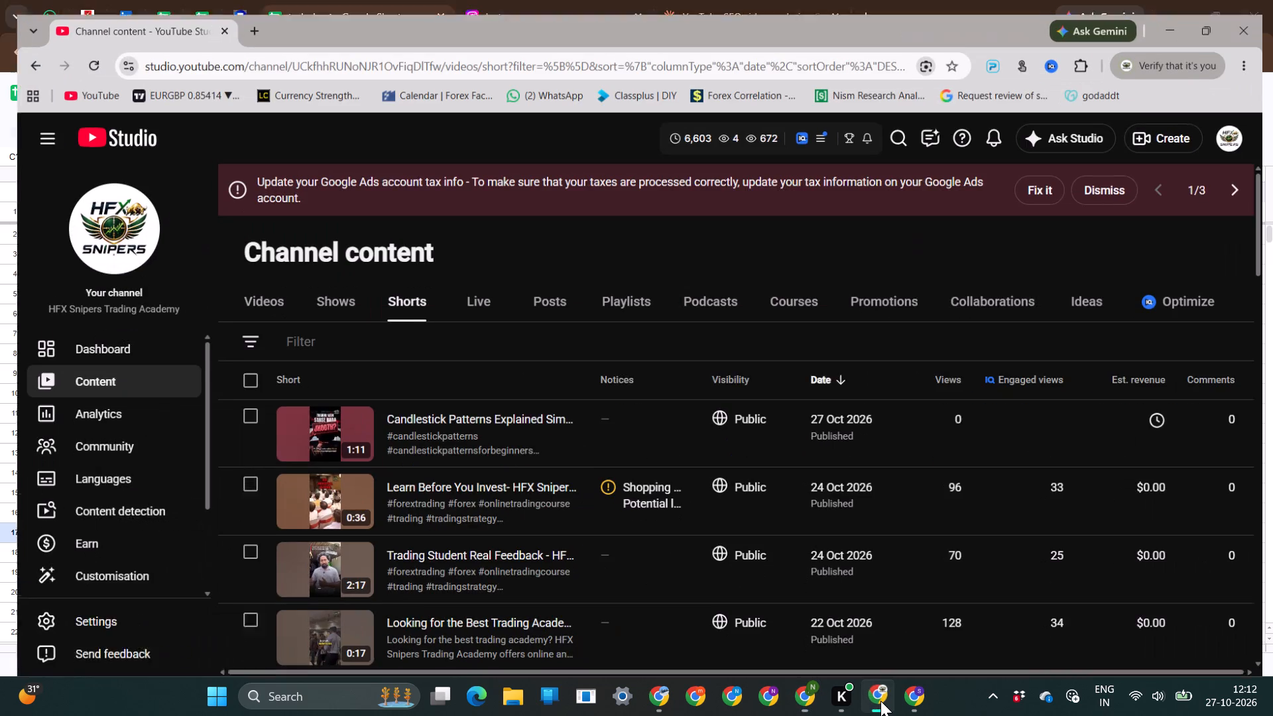
click(689, 702)
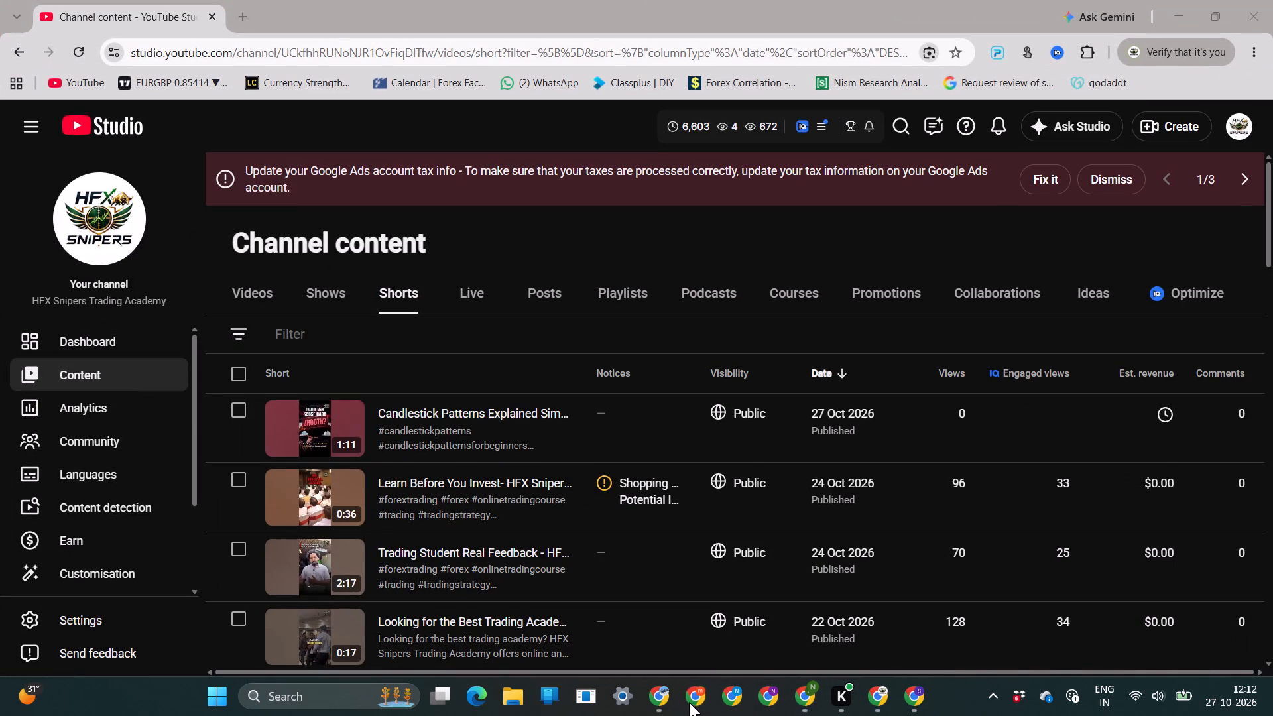
click(74, 3)
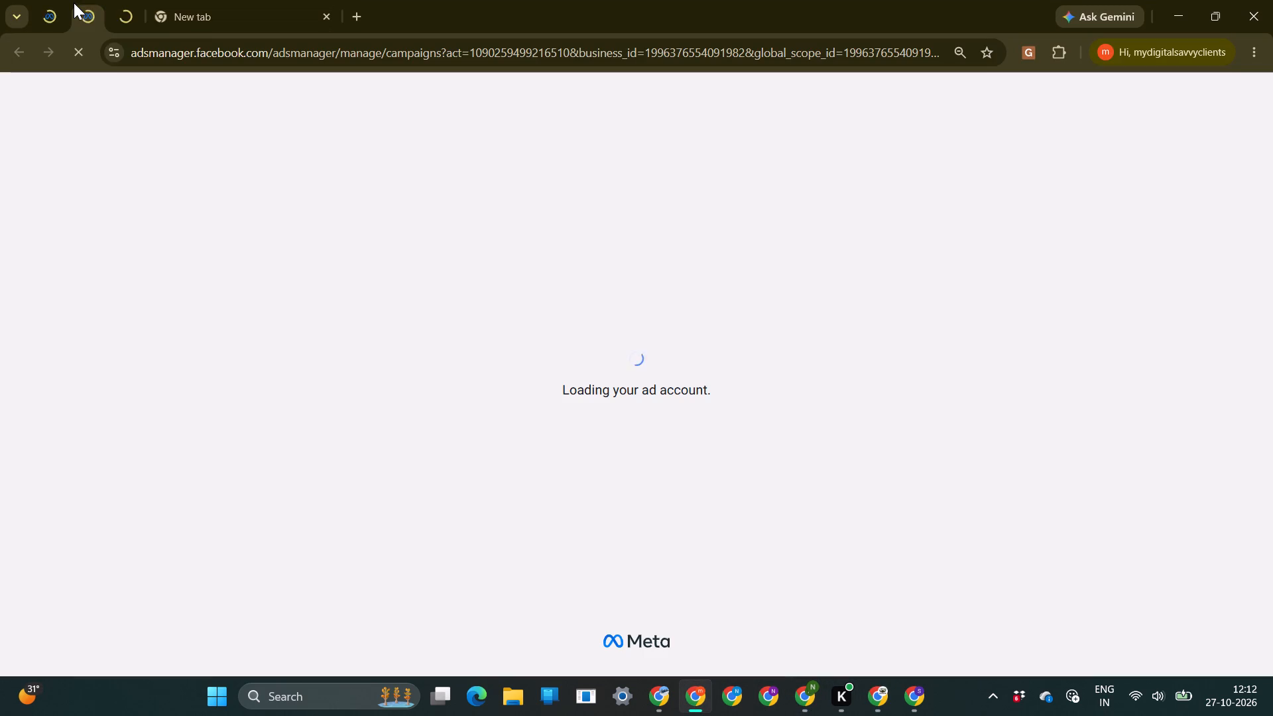
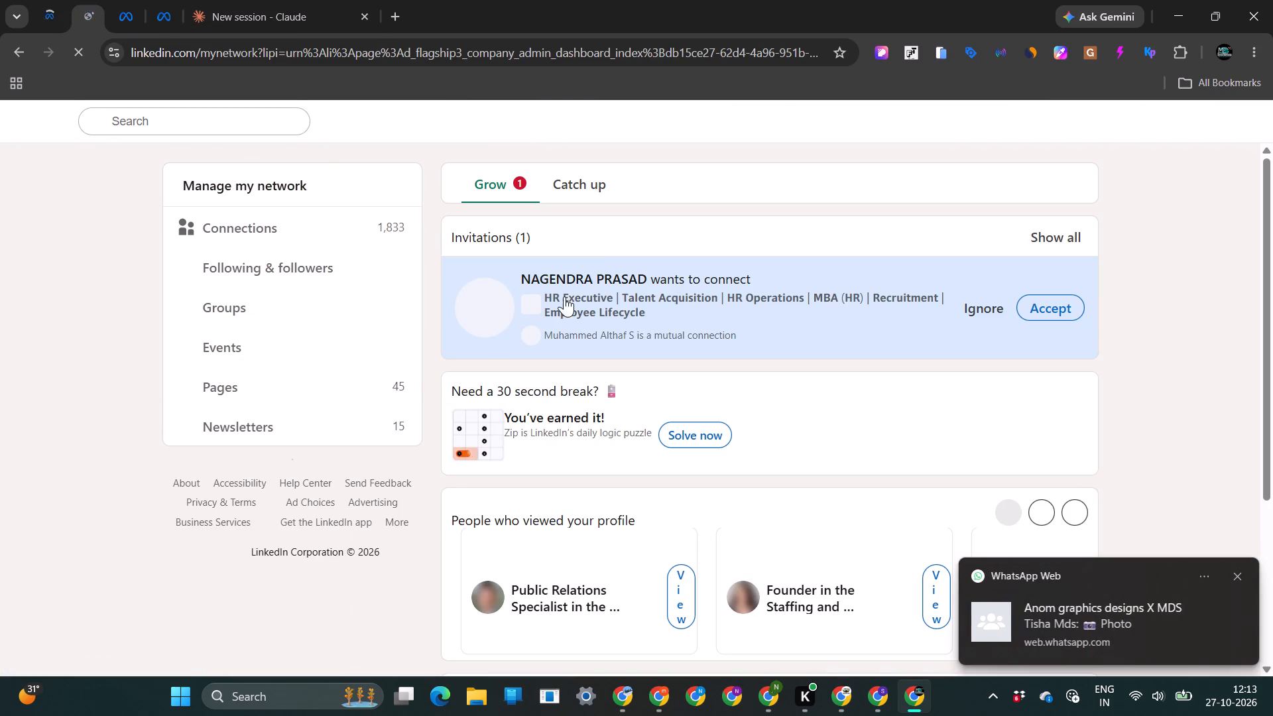
click(1046, 309)
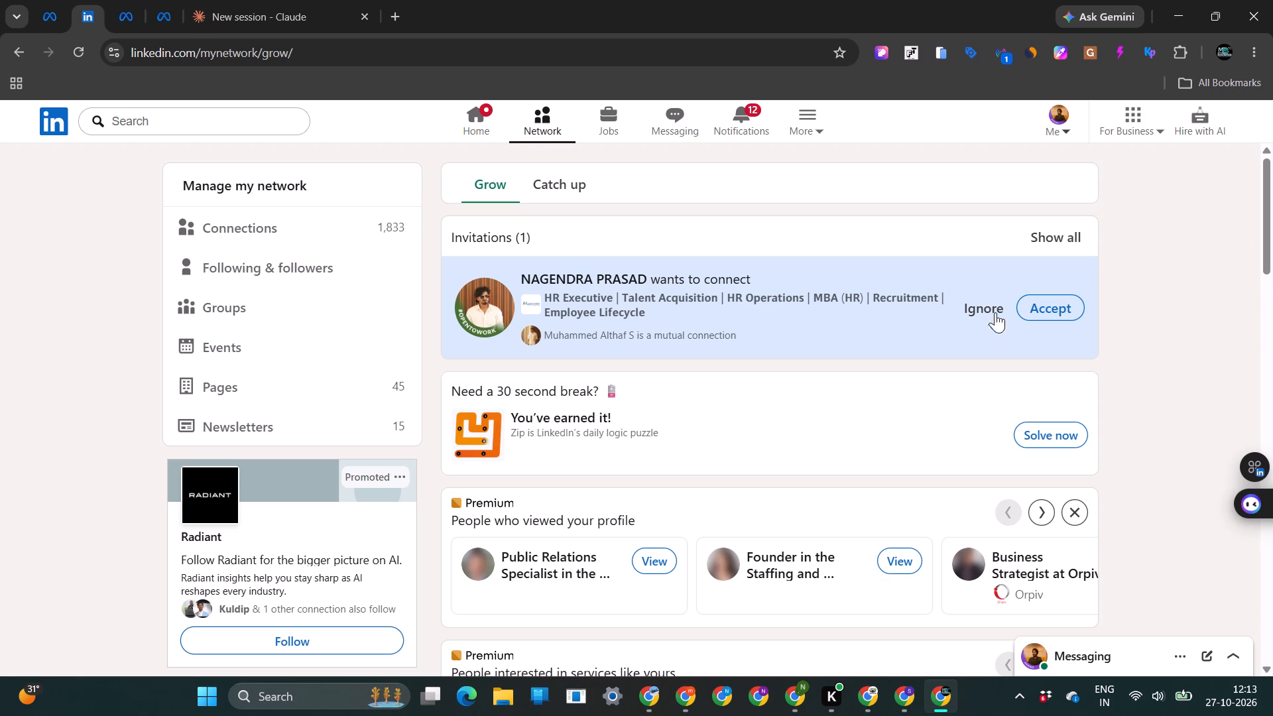
click(1060, 304)
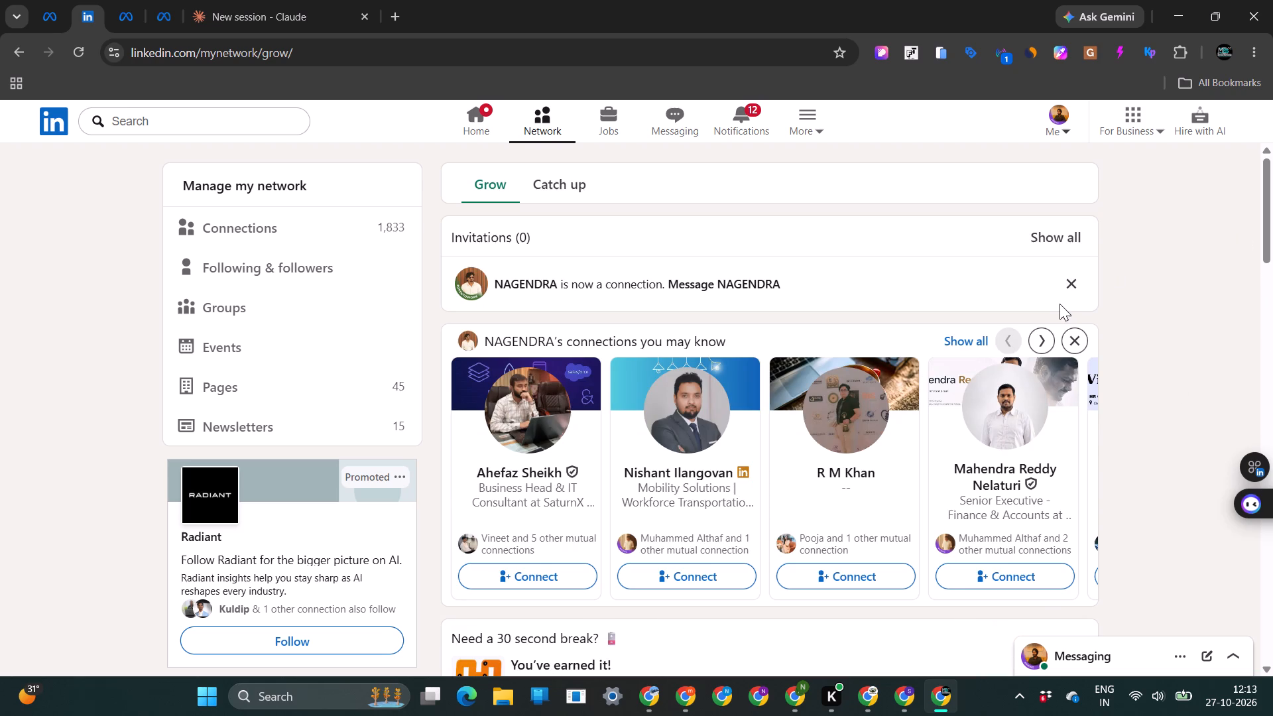
scroll(261, 210, up, 4)
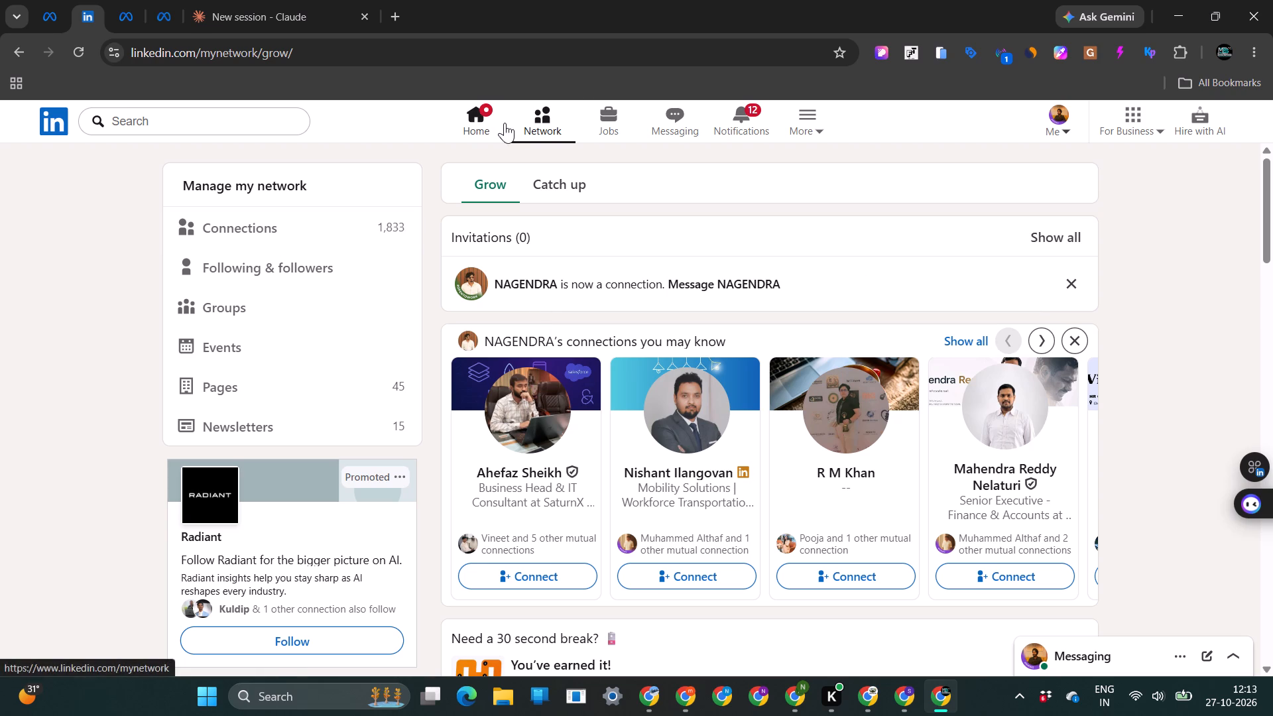
Examine the overview of the "thunder new event setup" dataset in Meta Events Manager.
click(174, 0)
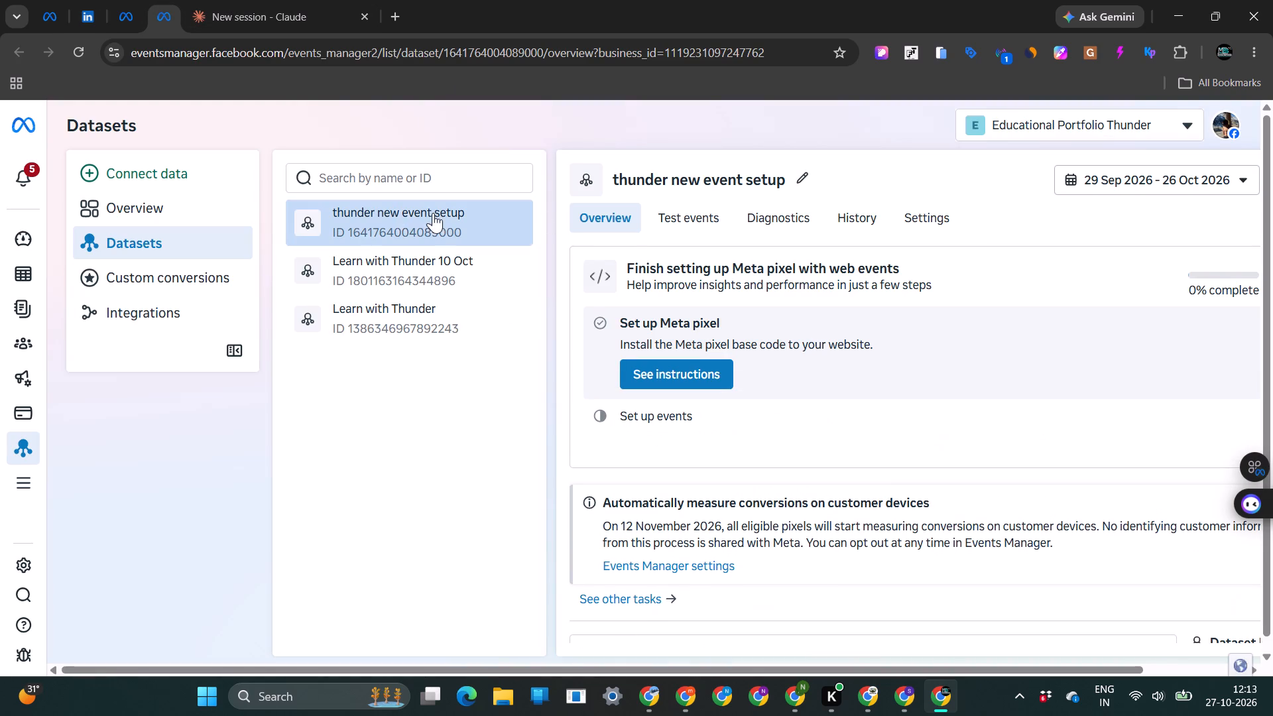
scroll(479, 387, down, 3)
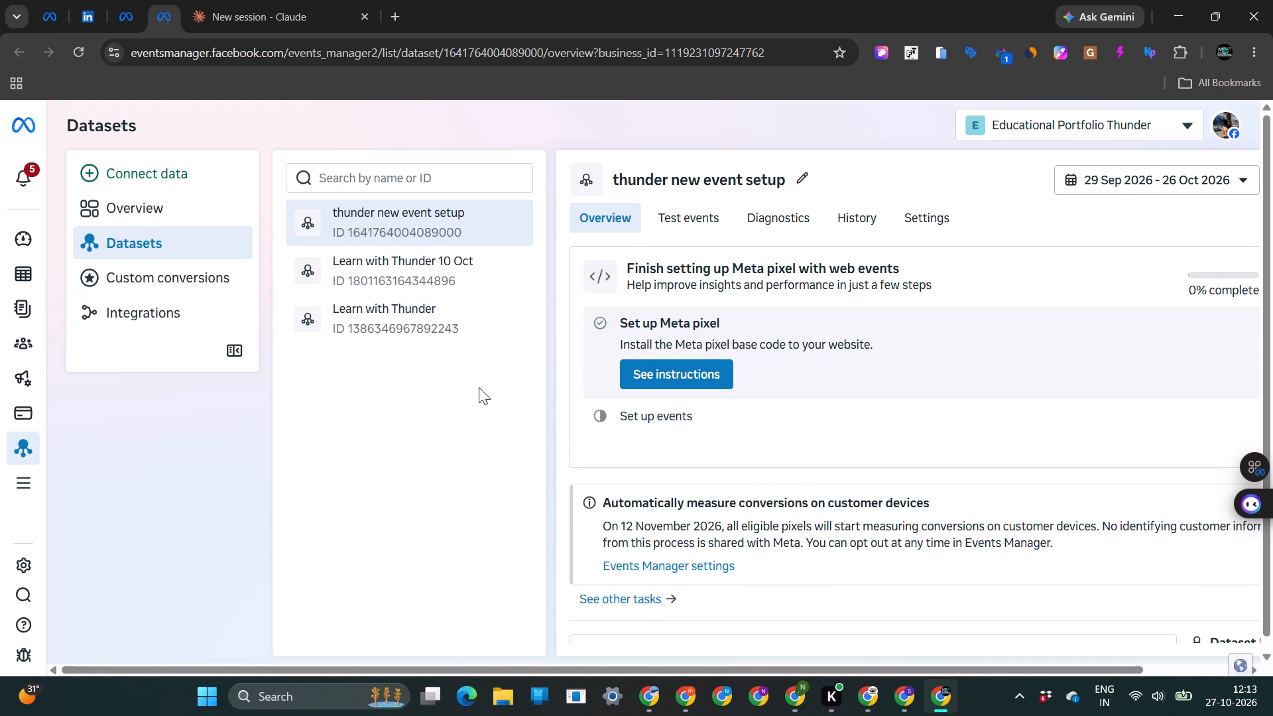
scroll(479, 387, down, 1)
scroll(768, 461, down, 7)
scroll(768, 461, up, 6)
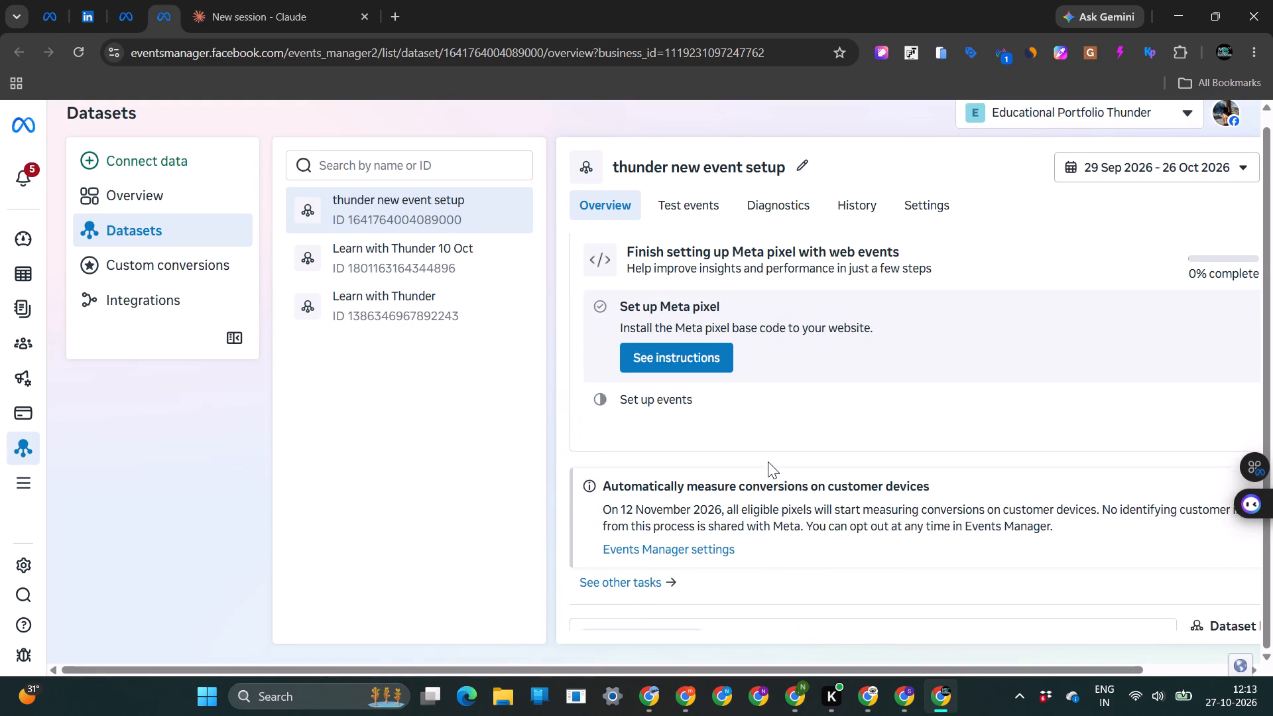
Review the "thunder new event setup" dataset overview and reload the page to refresh its data.
scroll(711, 285, up, 3)
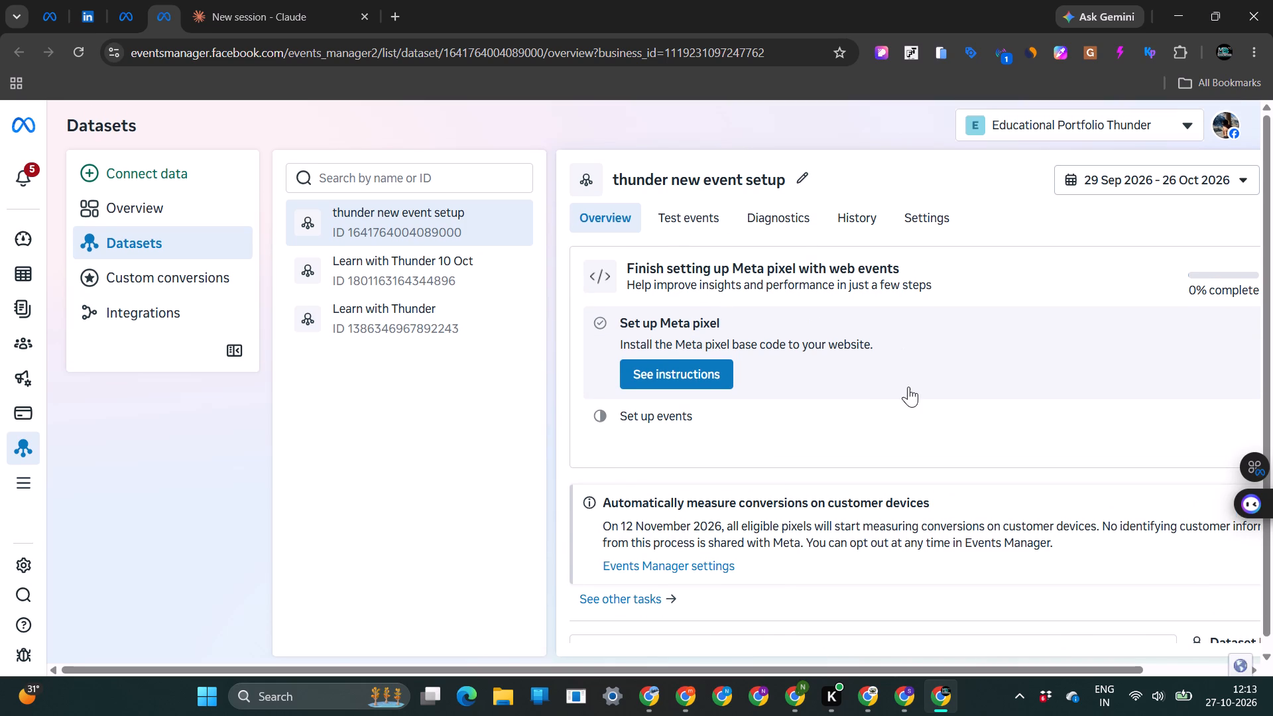
scroll(908, 387, down, 7)
scroll(908, 387, up, 4)
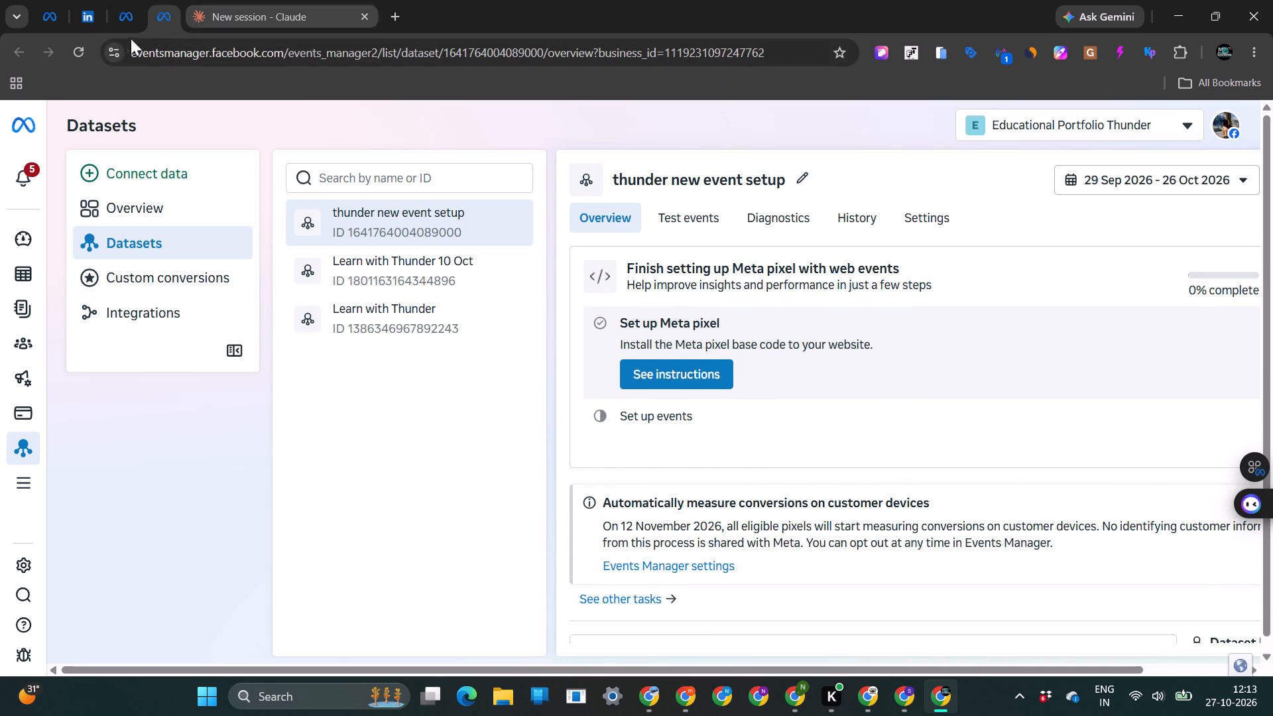
click(72, 48)
scroll(1014, 483, up, 4)
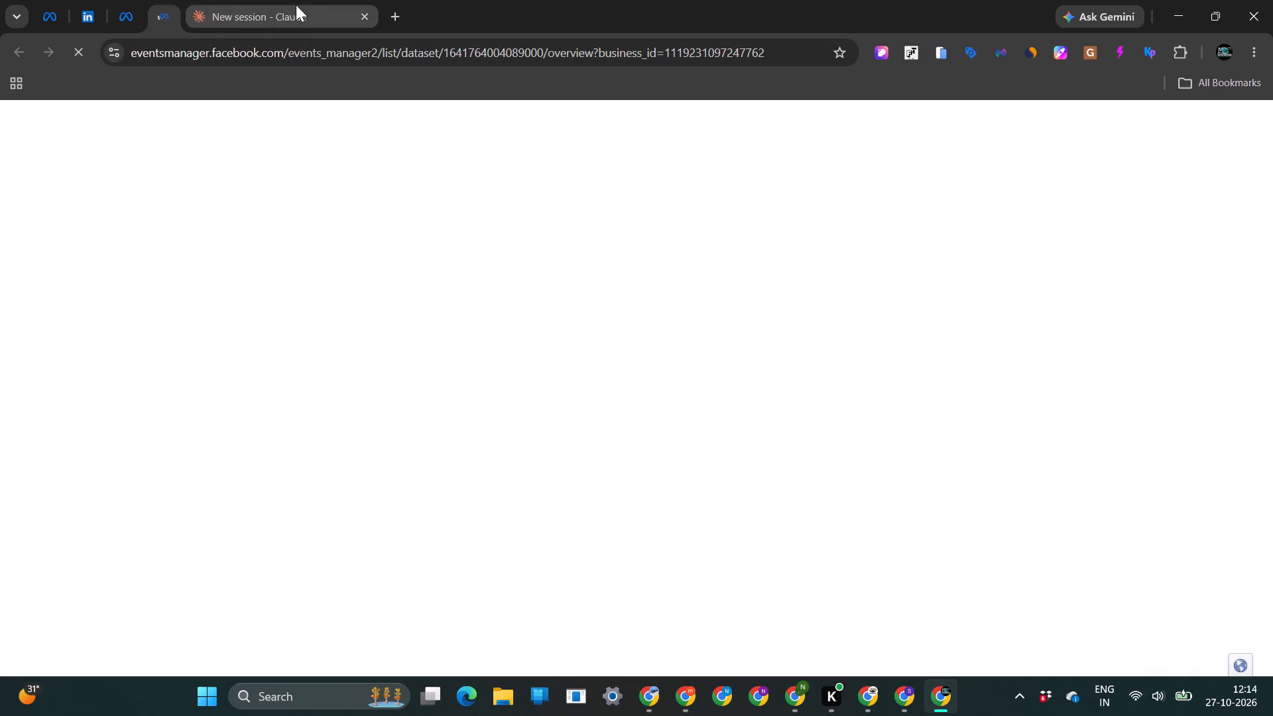
Open the thunder.digitaladsmeta.com landing page in a new tab and trigger its "Join Free Telegram Now" call to action.
click(394, 15)
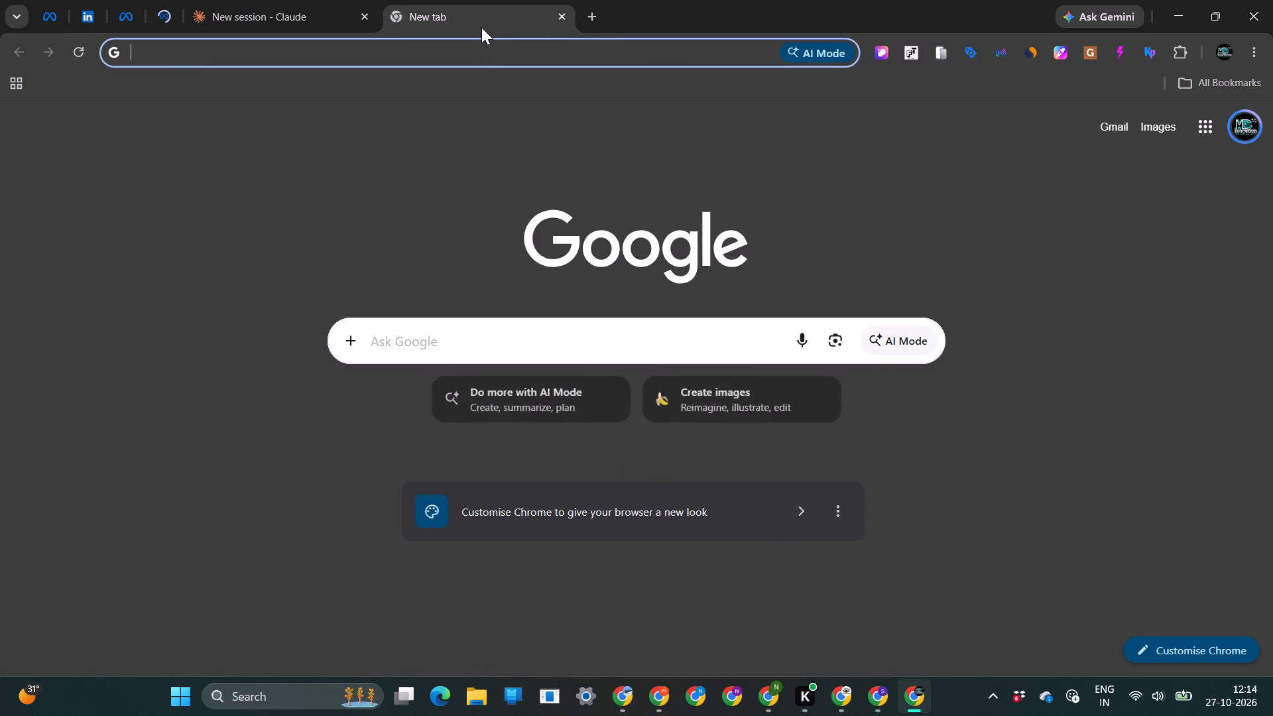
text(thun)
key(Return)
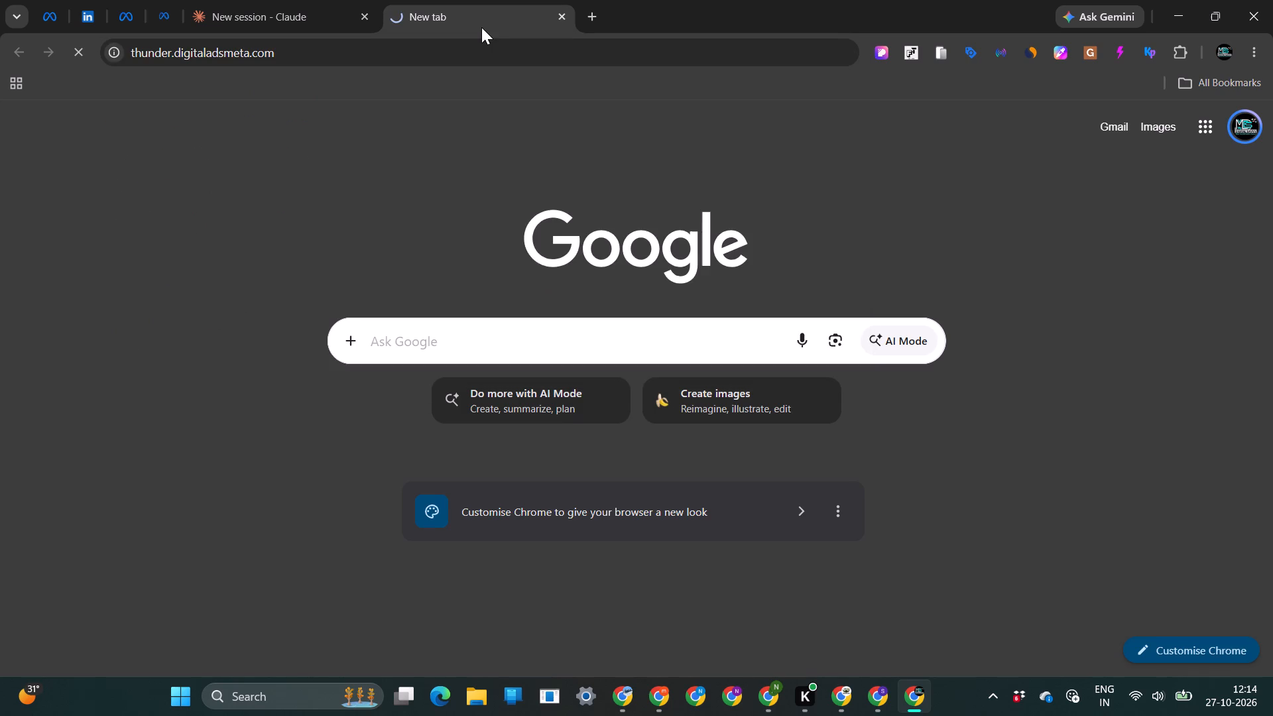
click(619, 550)
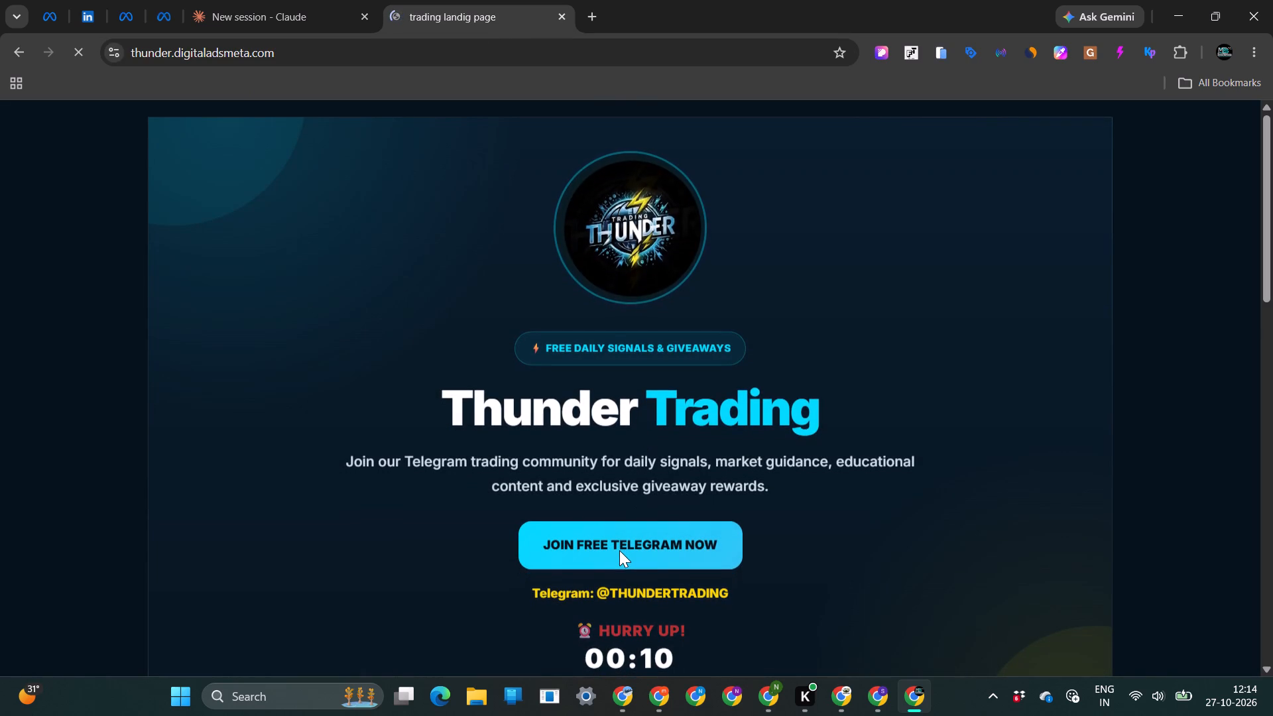
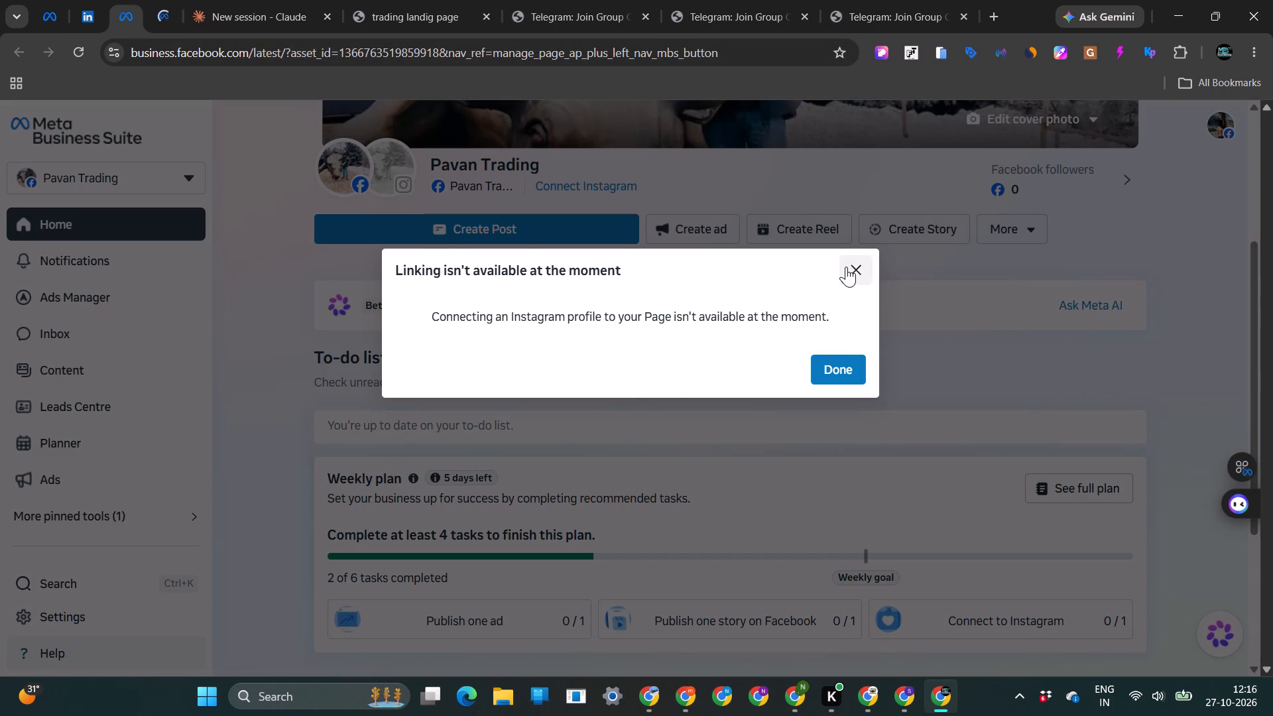
Close the Instagram linking dialog on the Pavan Trading page, check the LinkedIn network page and switch to the first open Meta page.
click(844, 267)
click(78, 26)
click(38, 0)
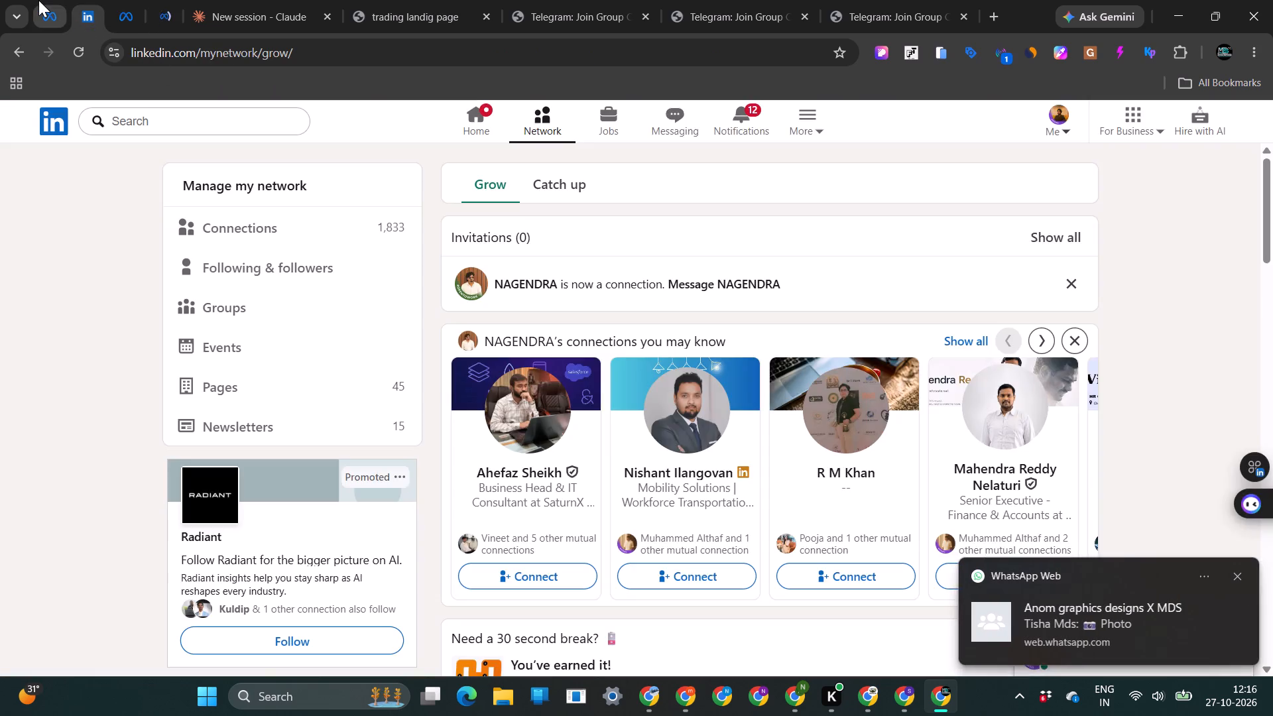
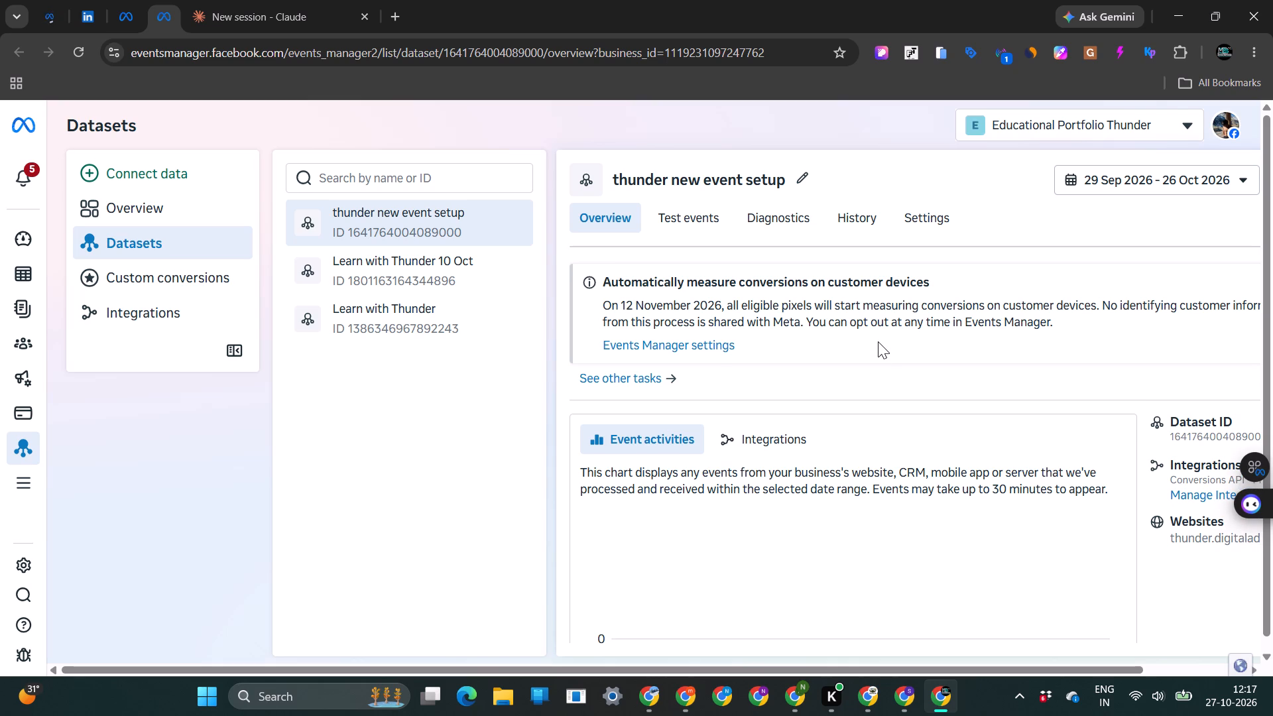
Examine the events table in the "thunder new event setup" dataset overview, including the match quality and total events columns.
scroll(878, 341, down, 5)
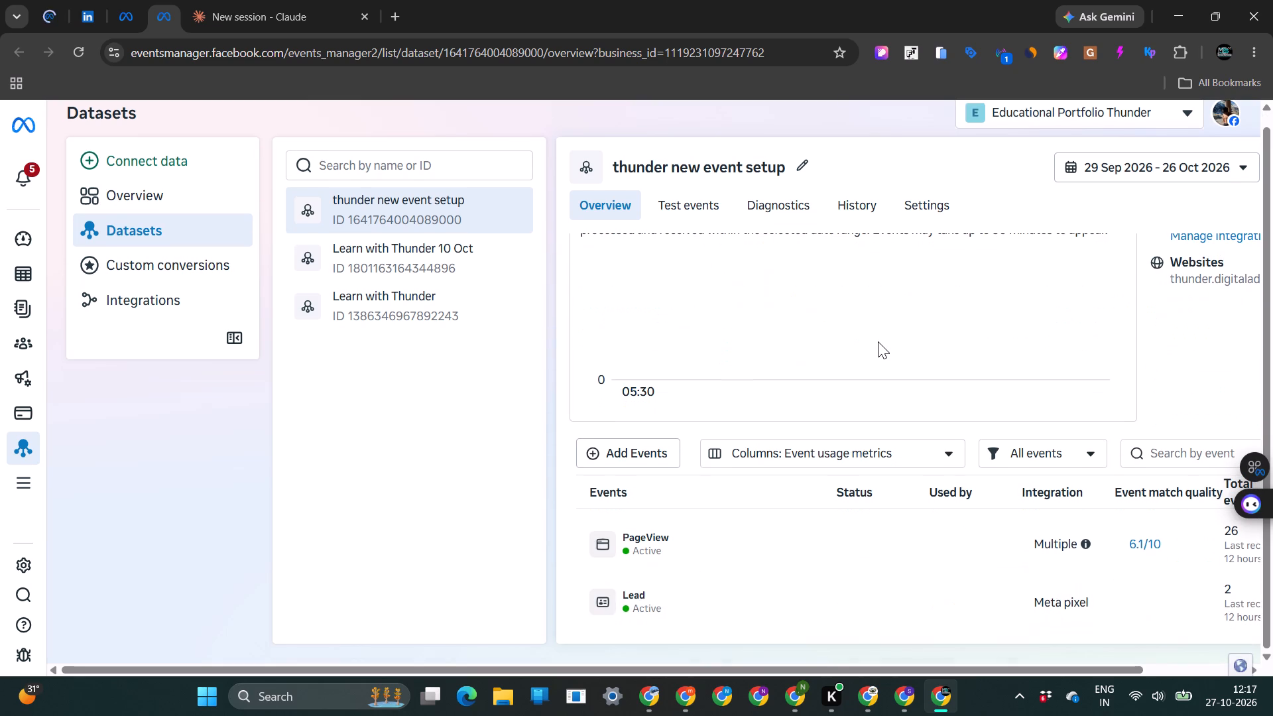
scroll(878, 341, left, 2)
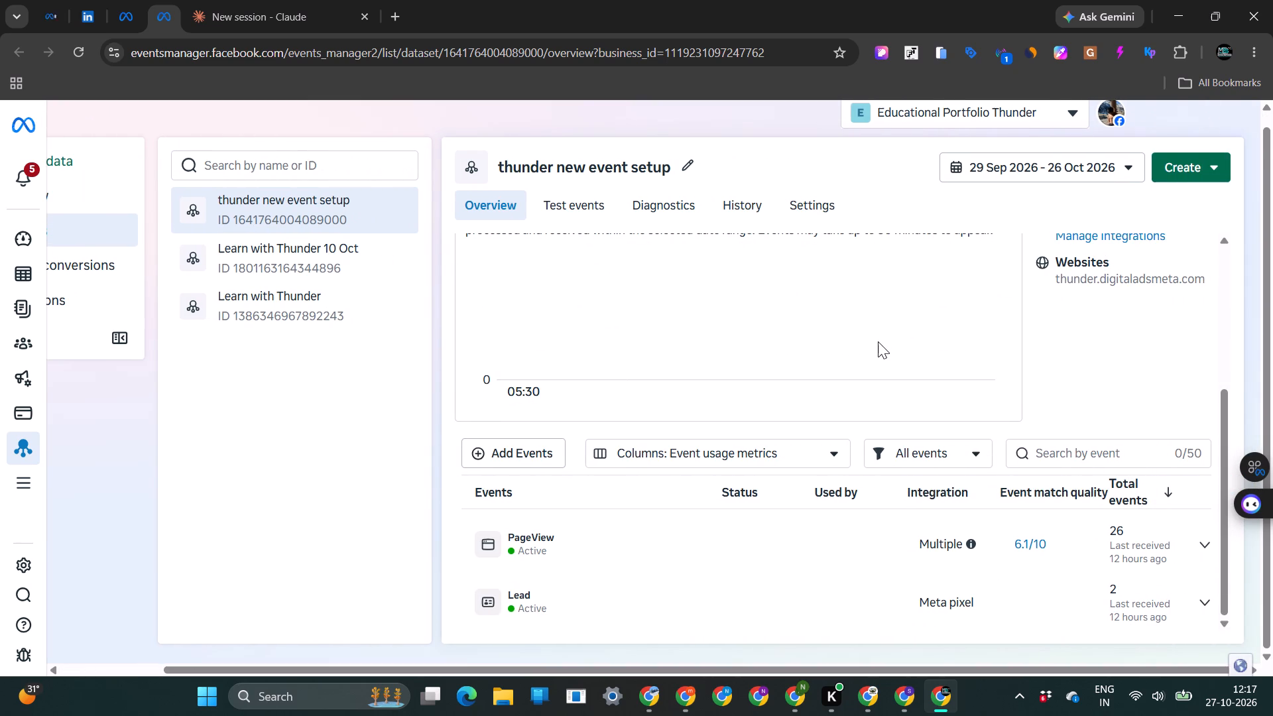